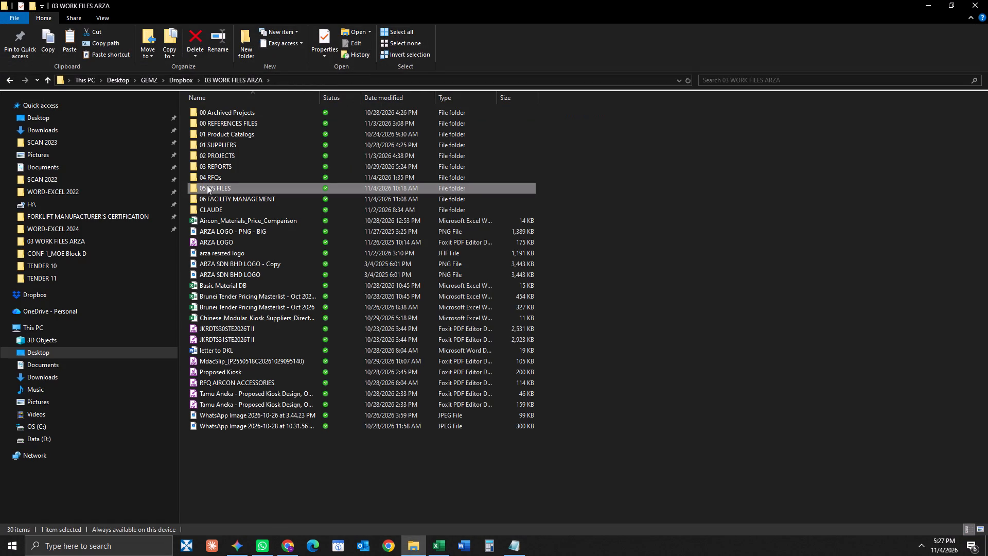
Open the FM 1 folder inside 06 FACILITY MANAGEMENT.
{"action": "double_click", "coordinate": [250, 199]}
{"action": "double_click", "coordinate": [256, 114]}
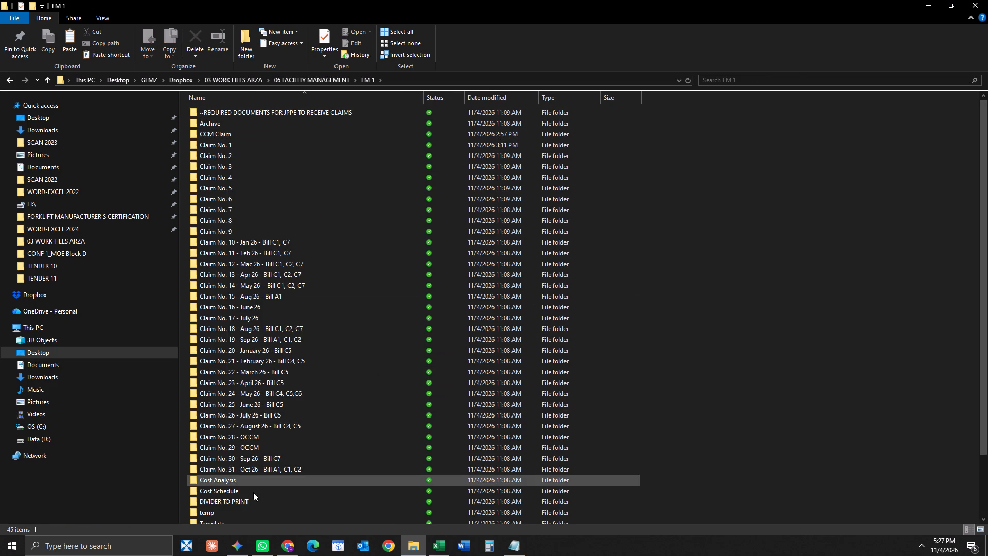
Open the workbook Claim No. 31 - Rev 0 from the folder Claim No. 31 - Oct 26 - Bill A1, C1, C2.
{"action": "left_click", "coordinate": [257, 470]}
{"action": "double_click", "coordinate": [260, 467]}
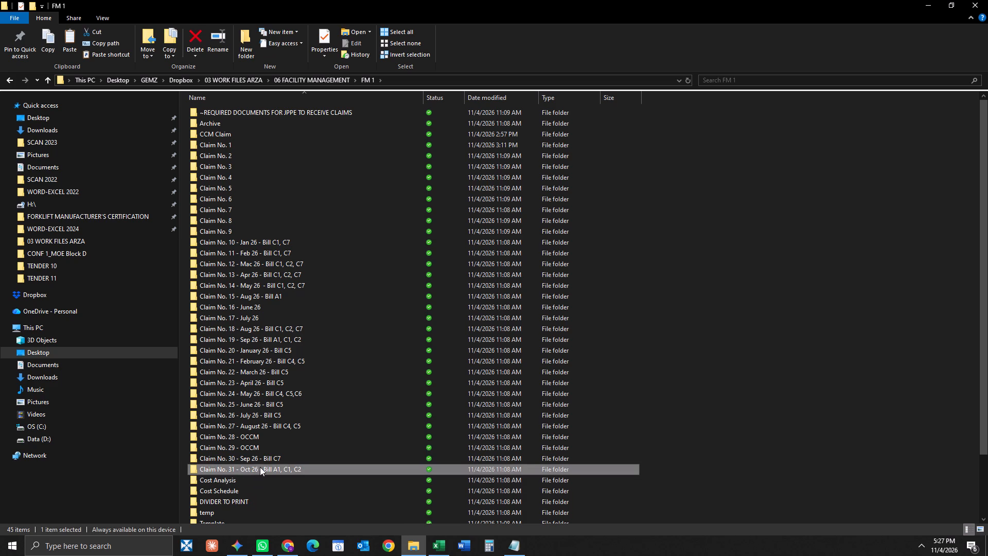
{"action": "left_click", "coordinate": [332, 490]}
{"action": "left_click", "coordinate": [313, 468]}
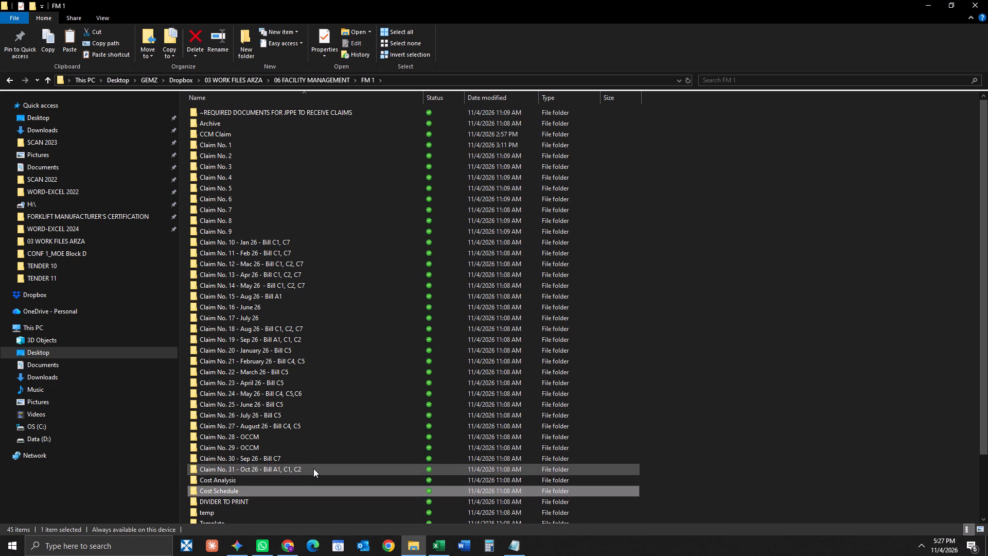
{"action": "double_click", "coordinate": [320, 469]}
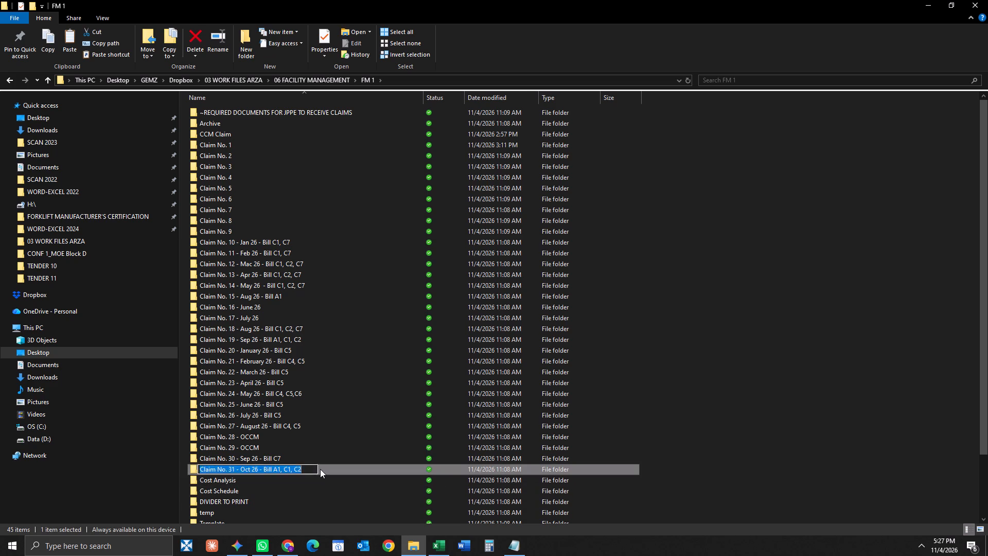
{"action": "left_click", "coordinate": [273, 125]}
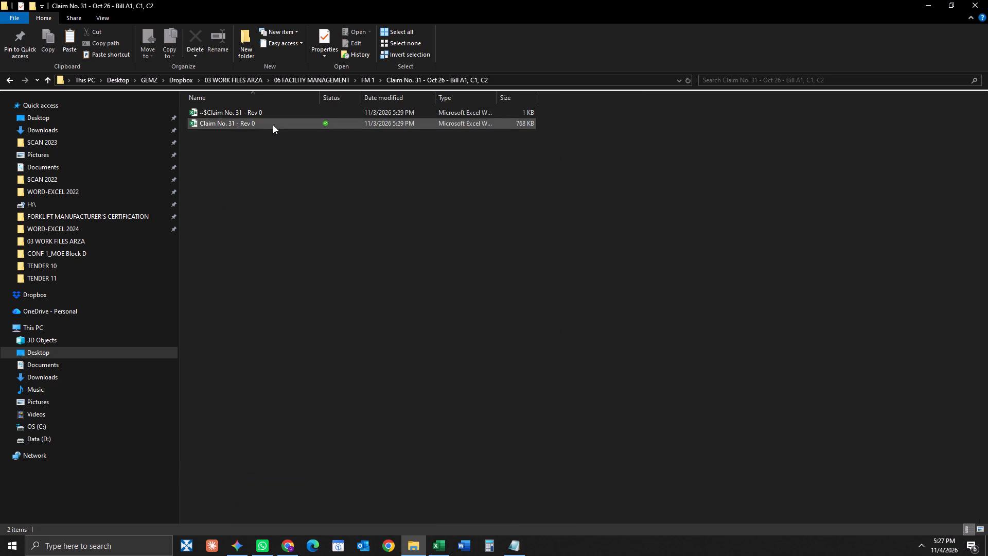
{"action": "double_click", "coordinate": [279, 124]}
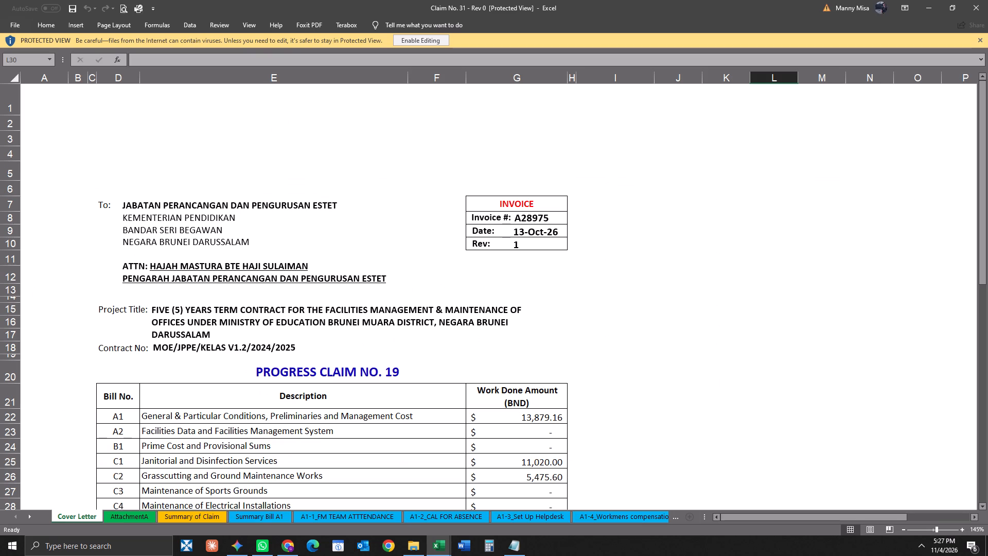
Bring up the AttachmentA sheet and enable editing for the protected claim workbook.
{"action": "left_click", "coordinate": [141, 513]}
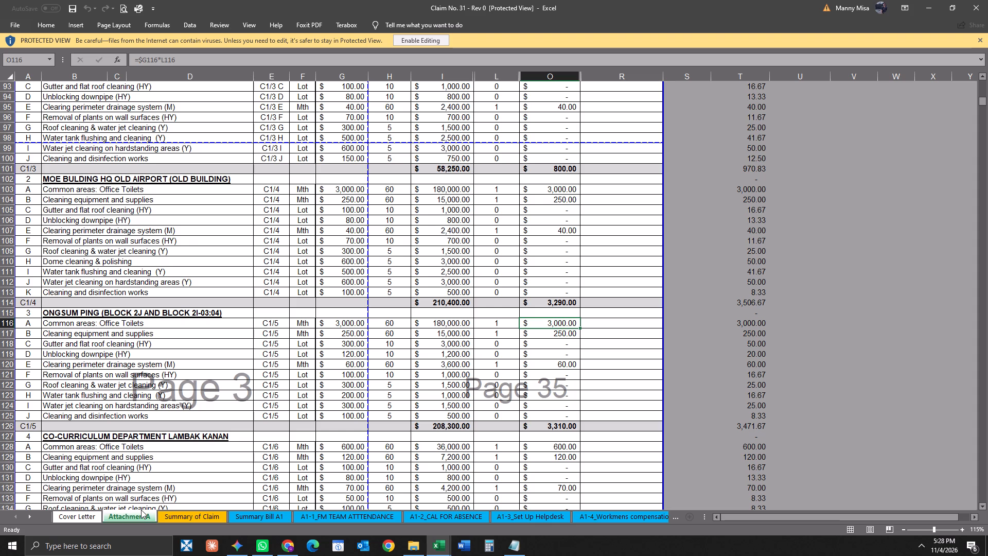
{"action": "left_click", "coordinate": [427, 42]}
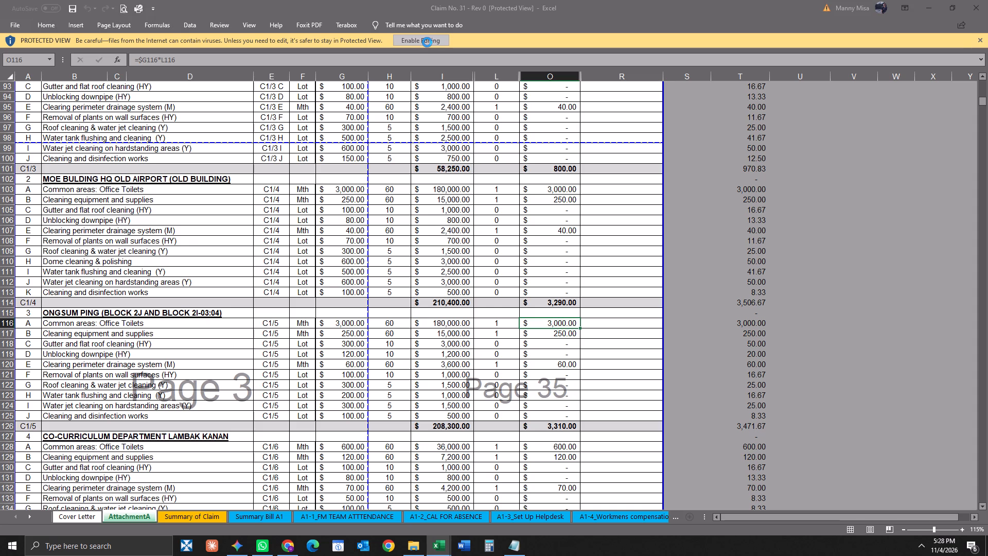
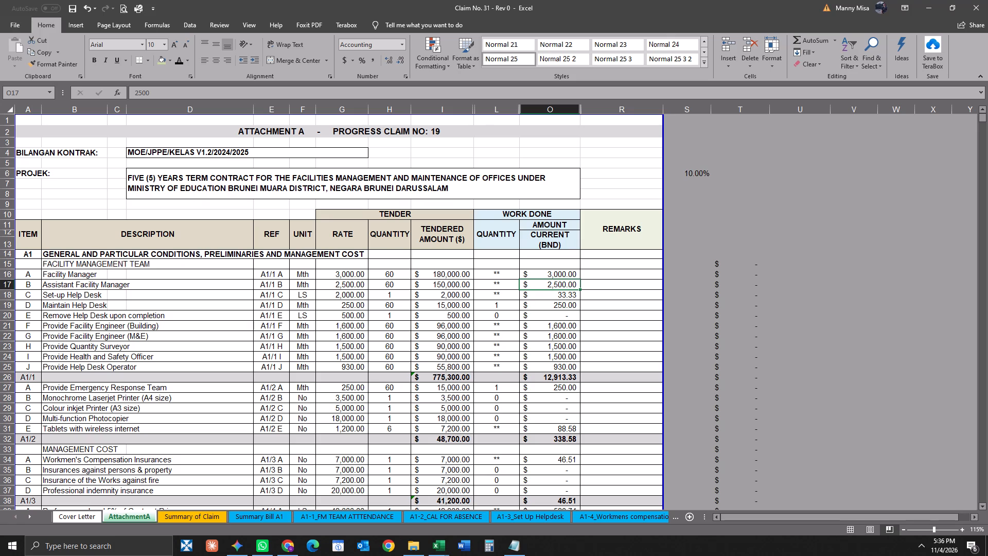
Open EarnApp from the background apps to check its earnings overview, and close its window.
{"action": "left_click", "coordinate": [919, 548]}
{"action": "left_click", "coordinate": [934, 505]}
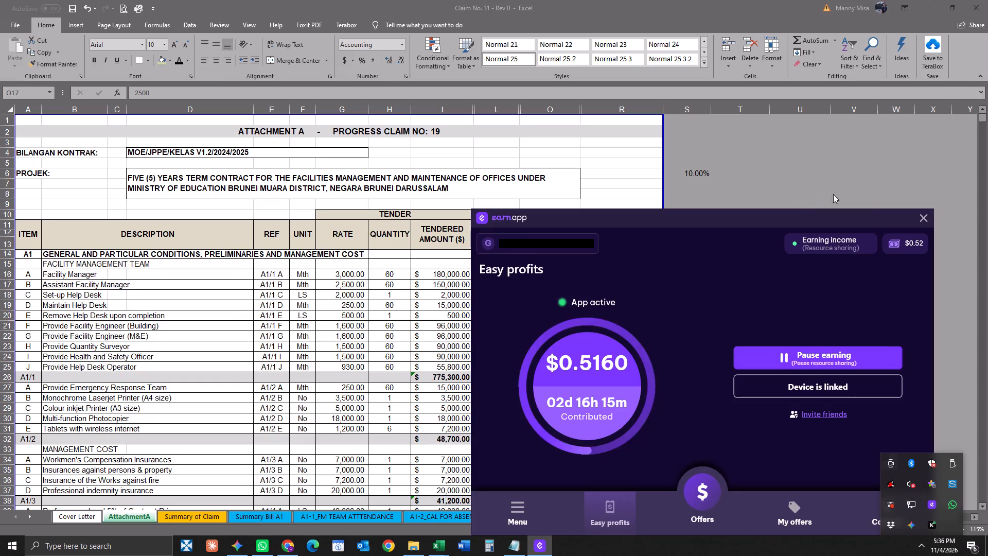
{"action": "left_click", "coordinate": [926, 219]}
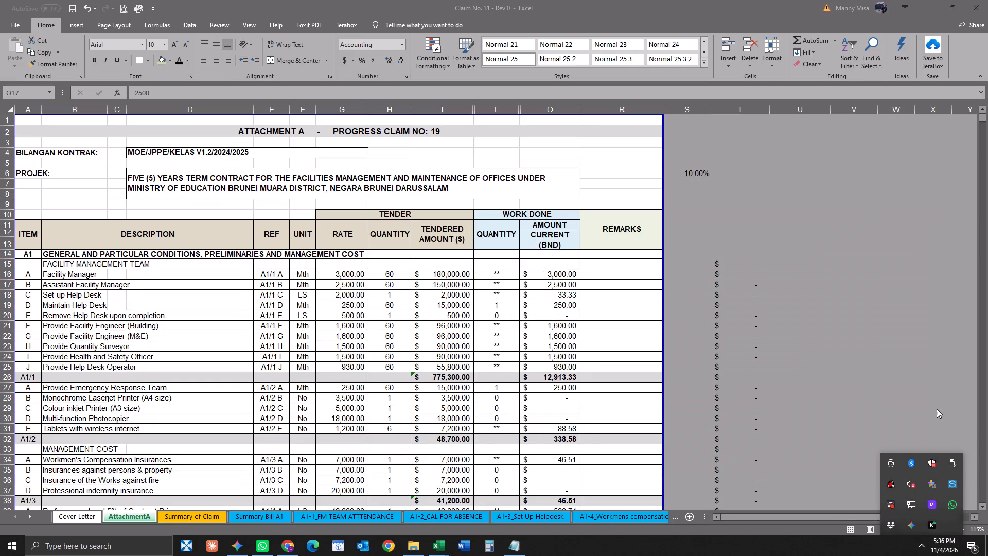
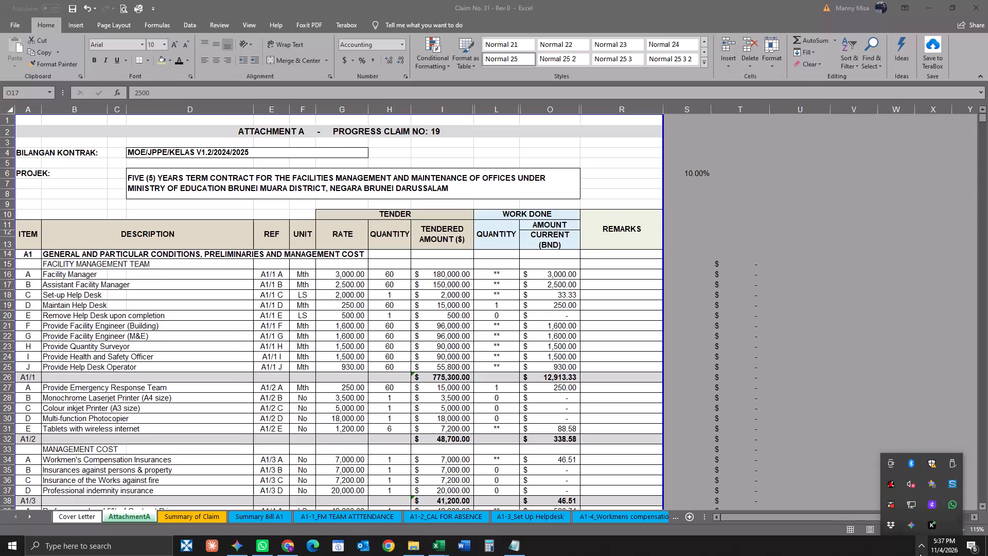
Find the Summary of Payment Claim section near the end of the AttachmentA sheet.
{"action": "left_click", "coordinate": [920, 553]}
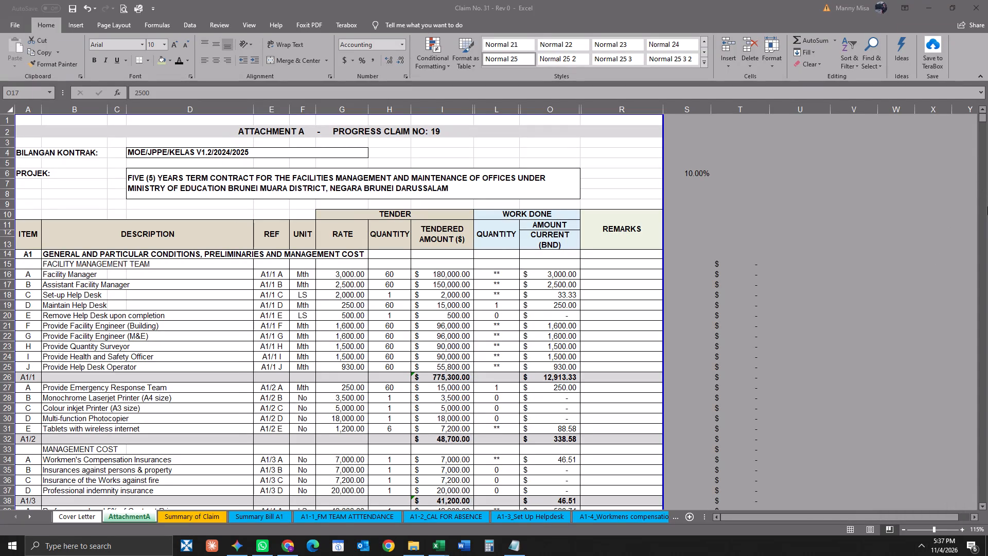
{"action": "left_click_drag", "start_coordinate": [984, 117], "coordinate": [985, 136]}
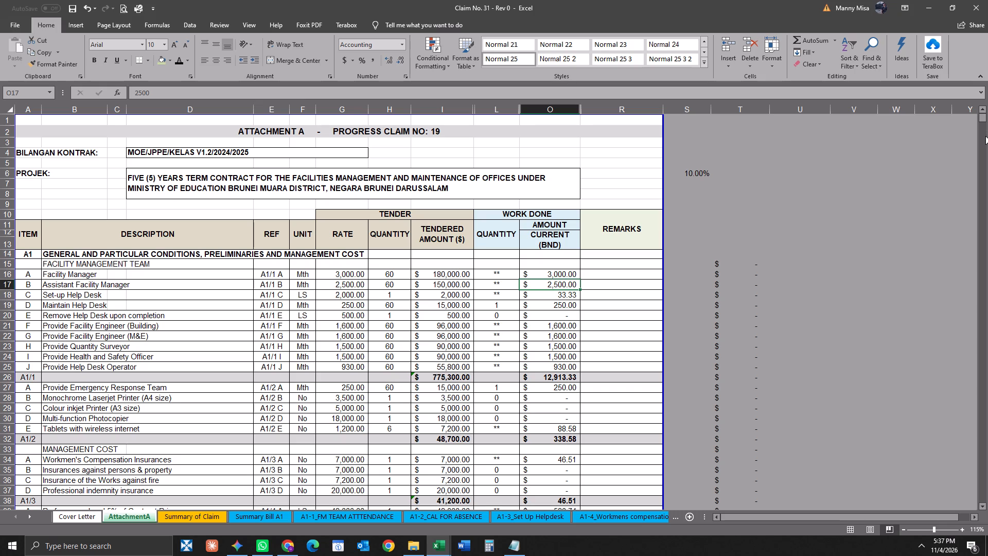
{"action": "left_click_drag", "start_coordinate": [984, 117], "coordinate": [986, 105]}
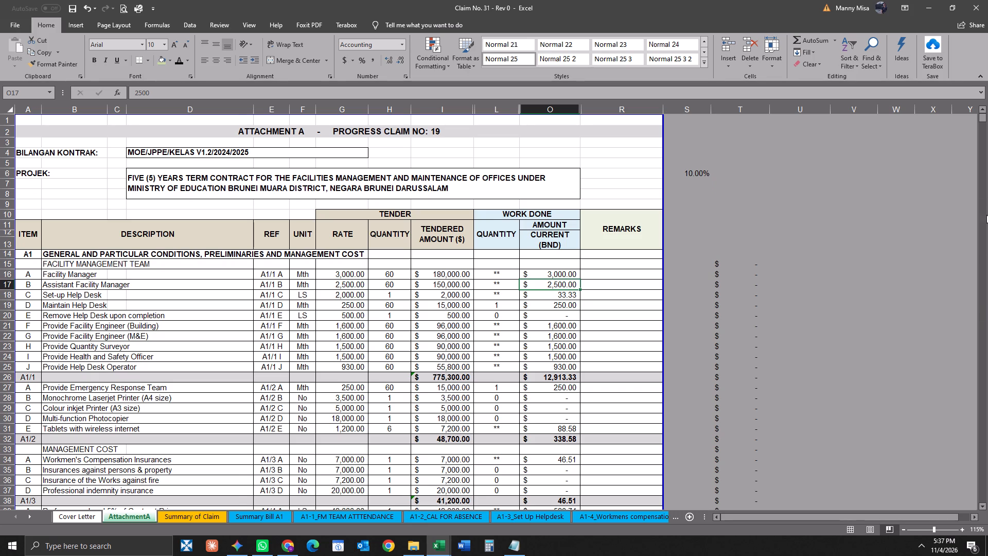
{"action": "left_click_drag", "start_coordinate": [985, 120], "coordinate": [981, 455]}
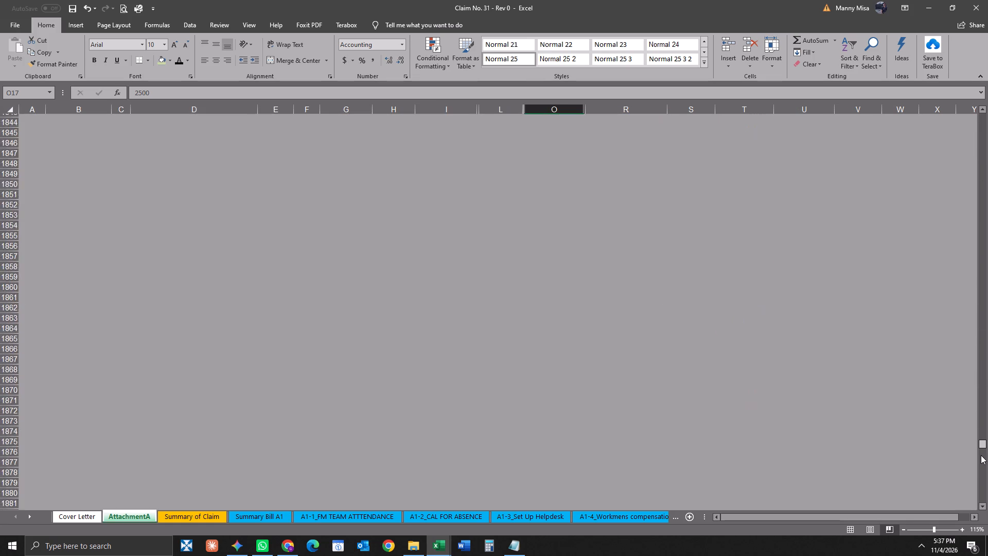
{"action": "left_click_drag", "start_coordinate": [981, 455], "coordinate": [984, 429]}
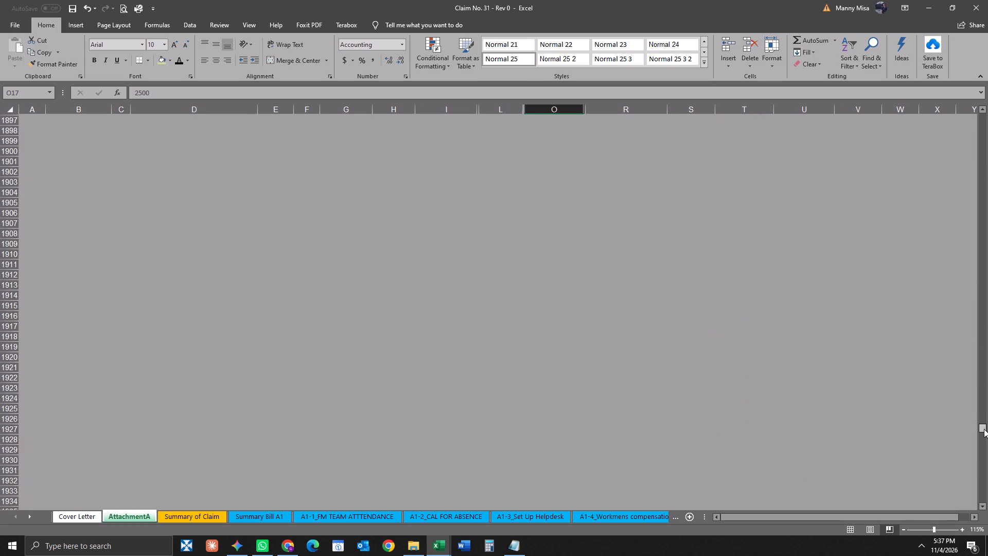
{"action": "left_click_drag", "start_coordinate": [984, 429], "coordinate": [986, 346]}
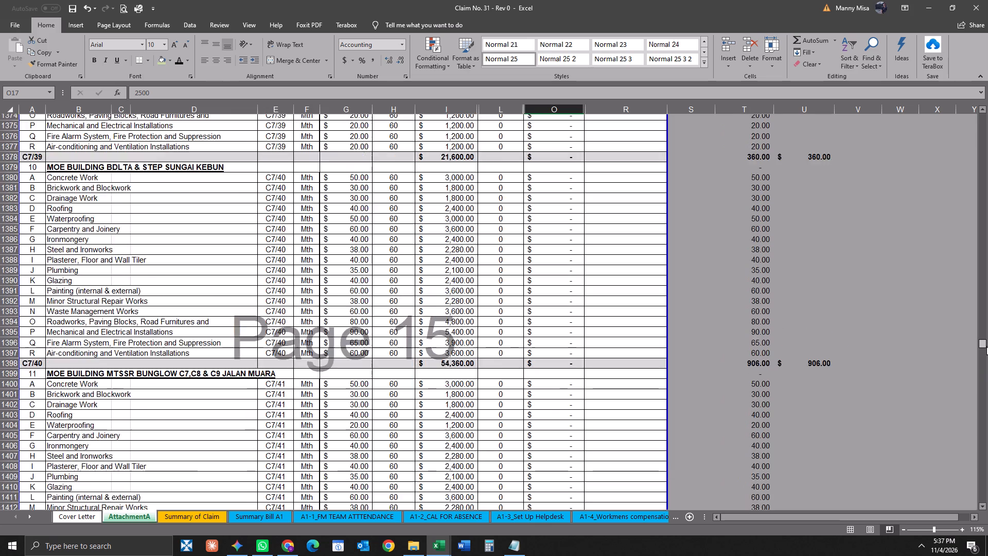
{"action": "left_click_drag", "start_coordinate": [986, 346], "coordinate": [986, 366]}
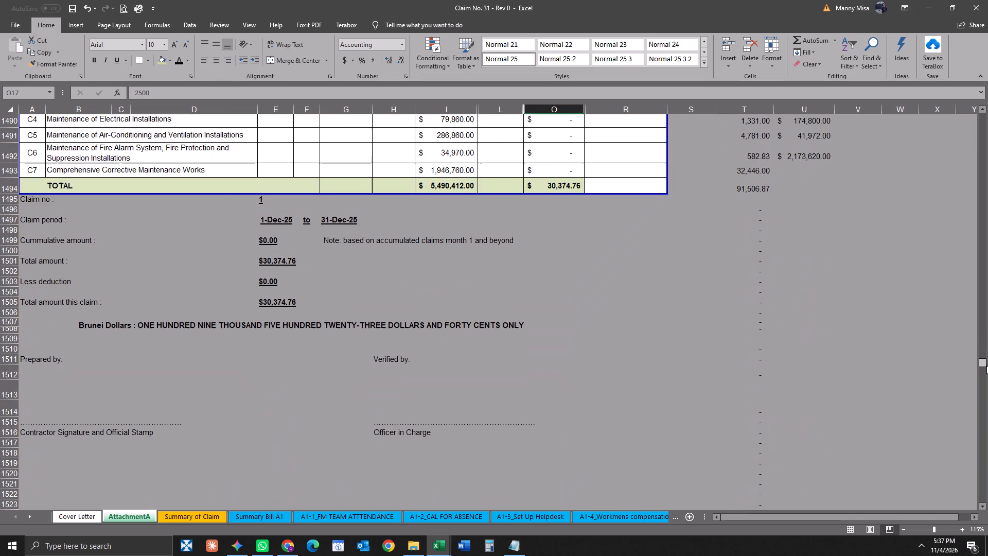
{"action": "left_click_drag", "start_coordinate": [986, 366], "coordinate": [987, 360]}
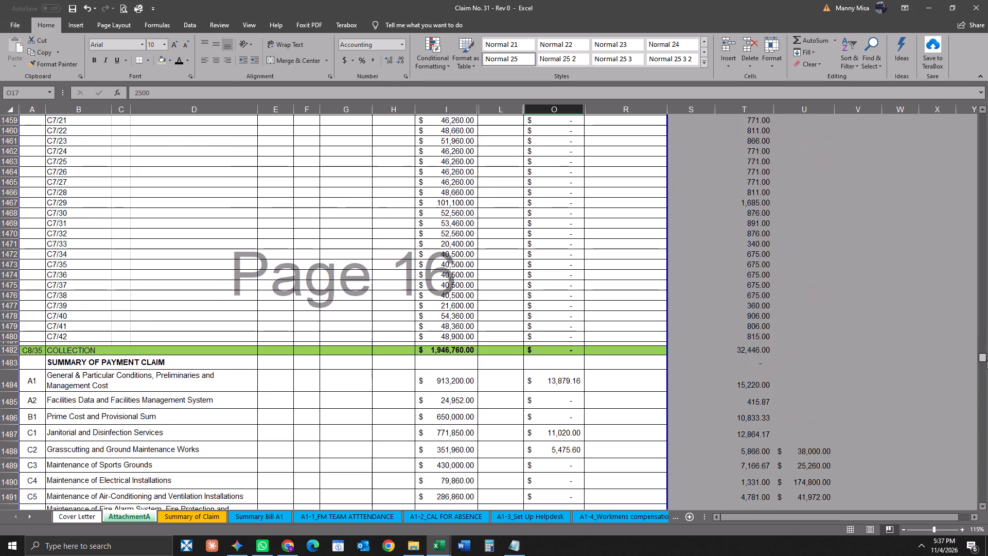
{"action": "left_click_drag", "start_coordinate": [987, 360], "coordinate": [987, 363]}
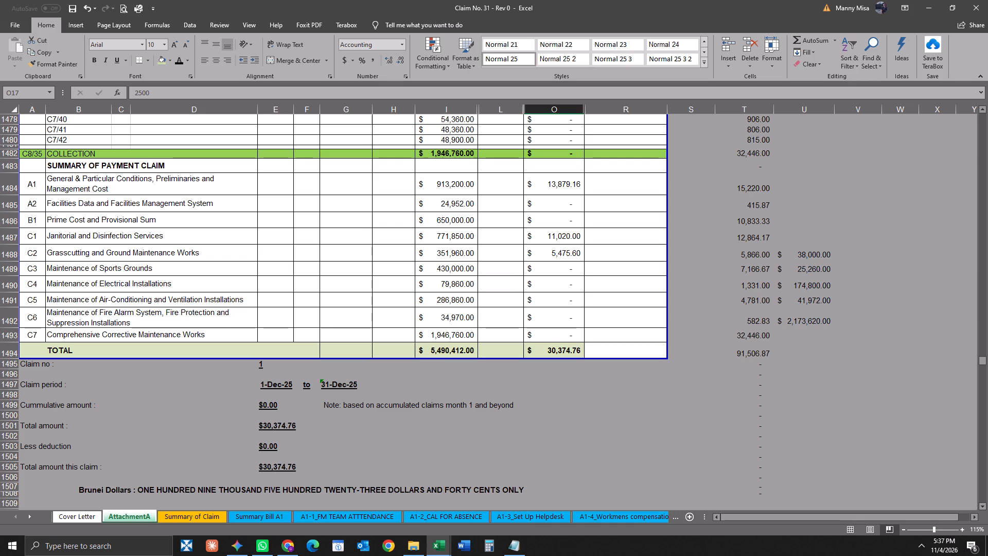
Examine the side-calculation formulas in column T for the TOTAL row and row C6 of the payment claim summary.
{"action": "left_click", "coordinate": [748, 355]}
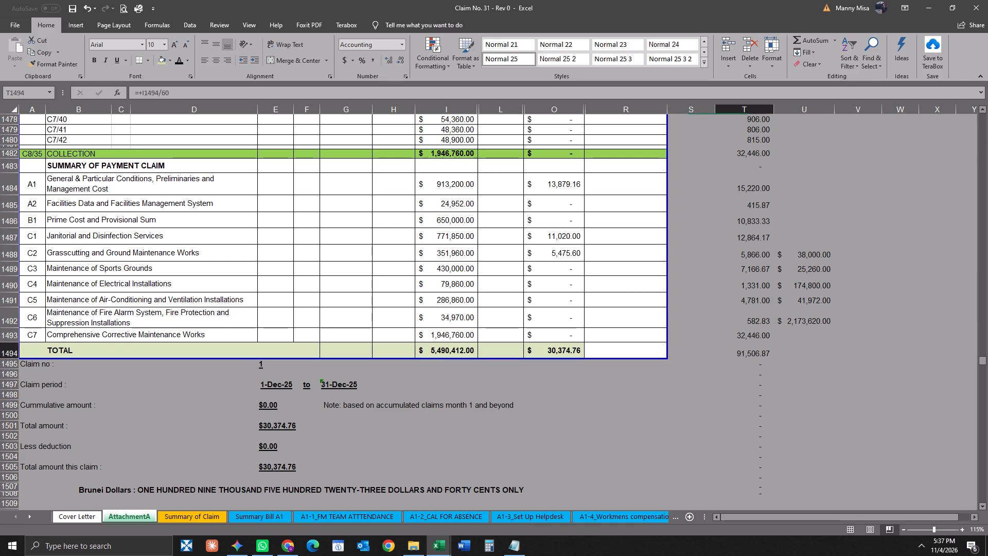
{"action": "left_click", "coordinate": [184, 94]}
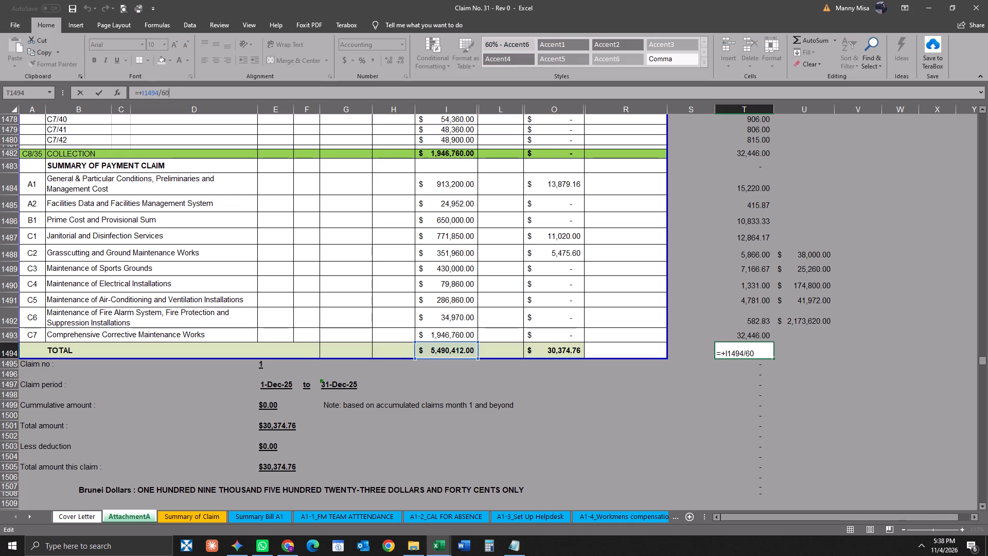
{"action": "left_click", "coordinate": [714, 409]}
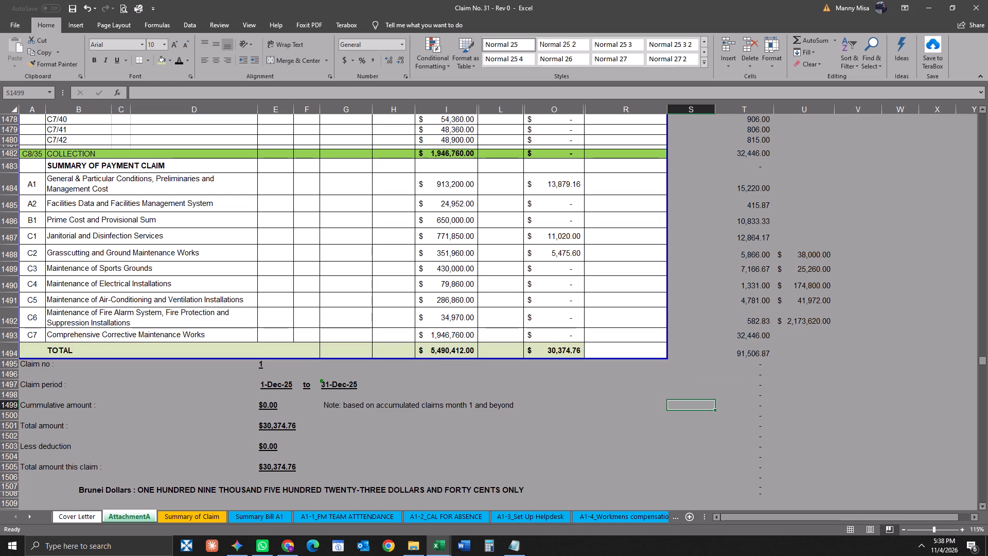
{"action": "left_click", "coordinate": [757, 354]}
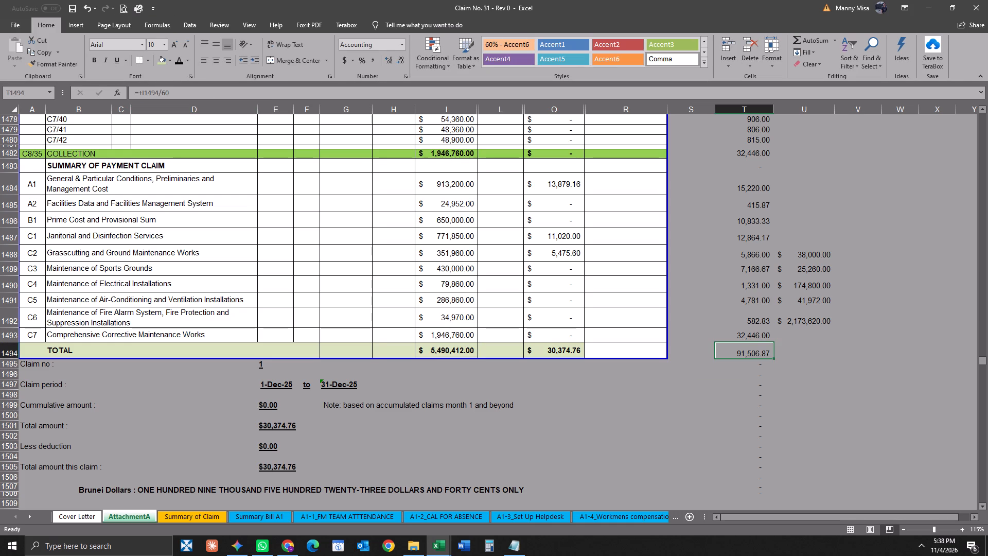
{"action": "left_click", "coordinate": [275, 94]}
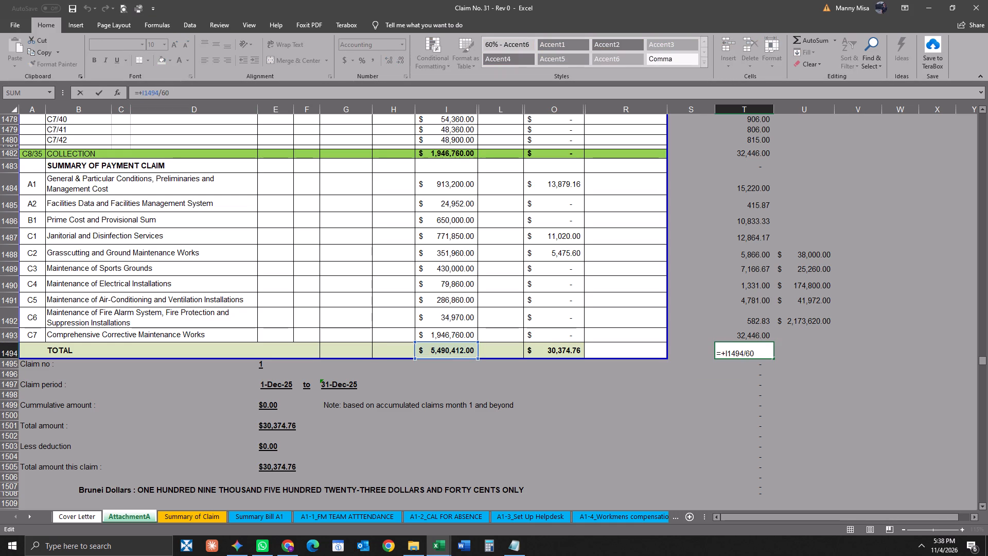
{"action": "left_click", "coordinate": [816, 386]}
{"action": "left_click", "coordinate": [761, 322]}
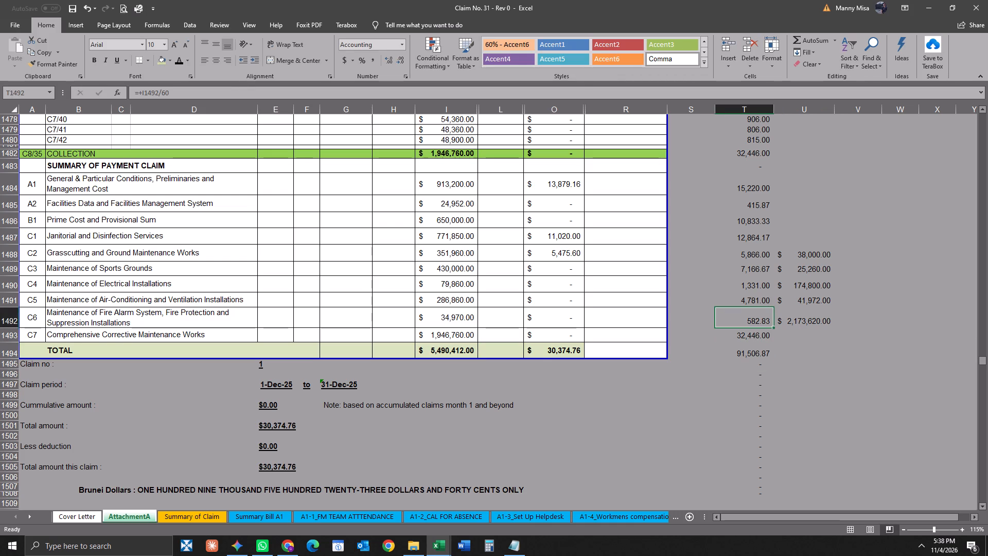
{"action": "left_click", "coordinate": [222, 92]}
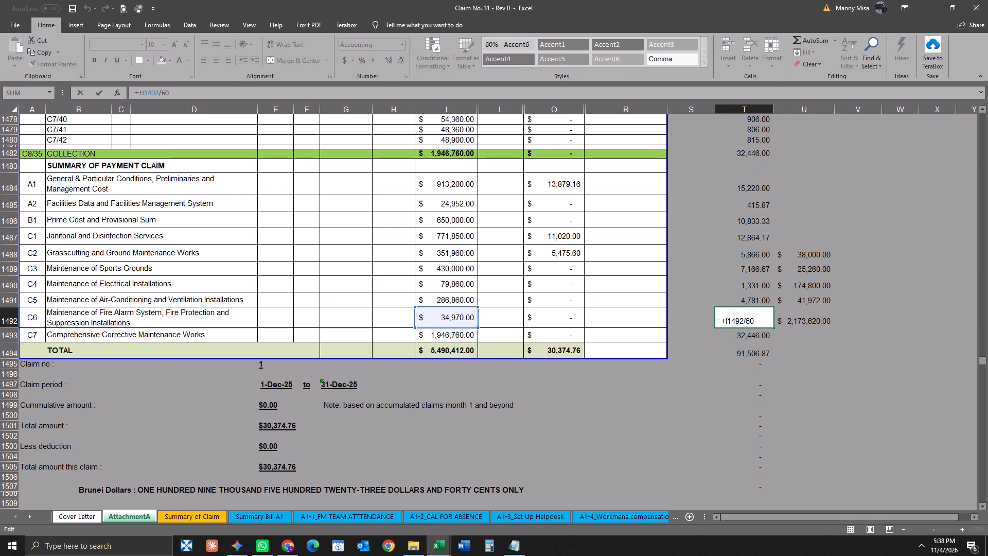
{"action": "left_click", "coordinate": [837, 427]}
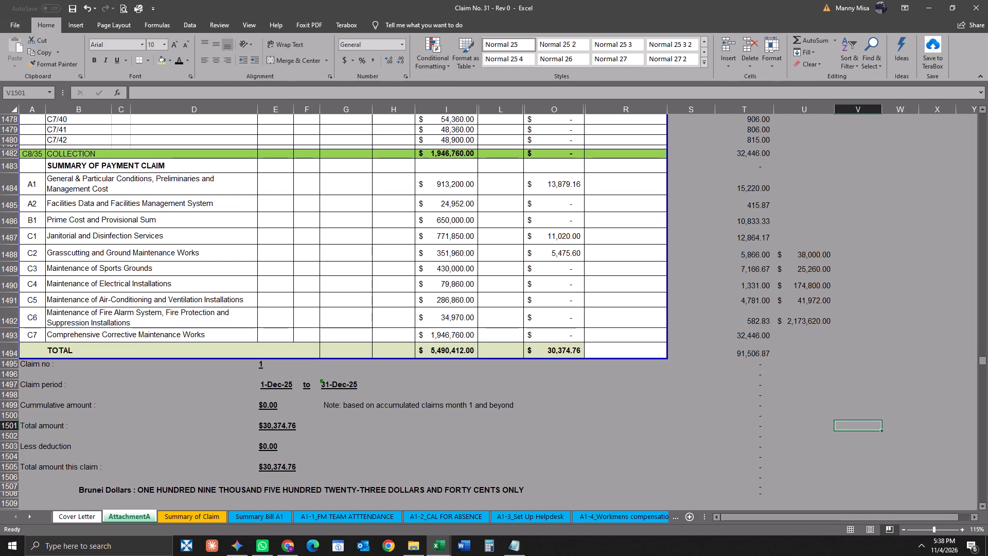
Examine the column T formula for row C2, Grasscutting and Ground Maintenance Works, and the column U amount beside it.
{"action": "left_click", "coordinate": [764, 257]}
{"action": "left_click", "coordinate": [190, 92]}
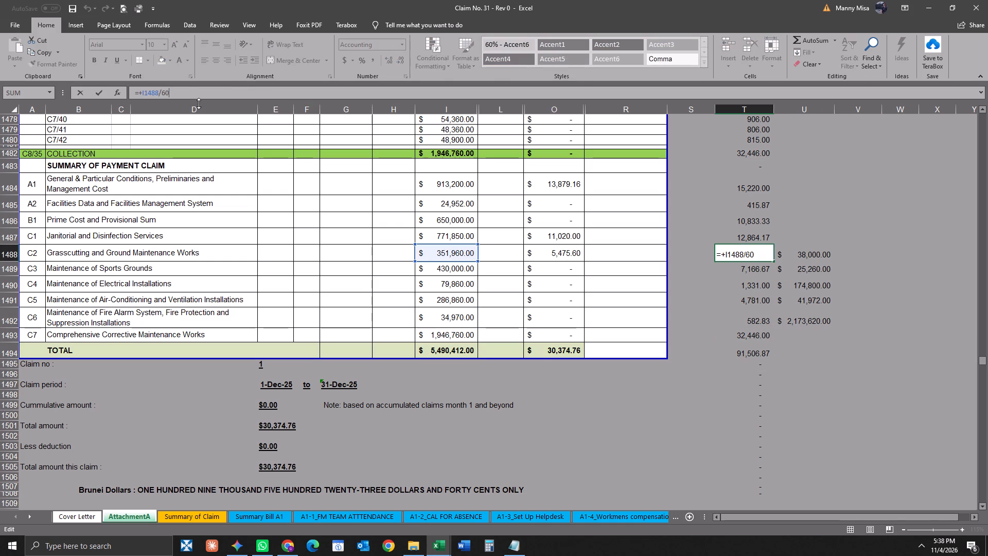
{"action": "left_click", "coordinate": [833, 218]}
{"action": "left_click", "coordinate": [738, 252]}
{"action": "left_click", "coordinate": [798, 257]}
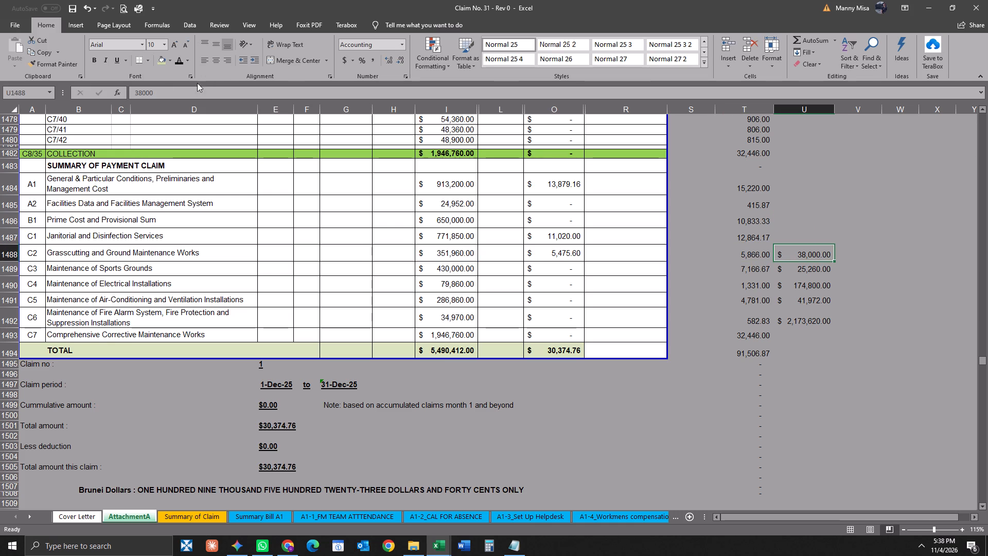
{"action": "left_click", "coordinate": [758, 256]}
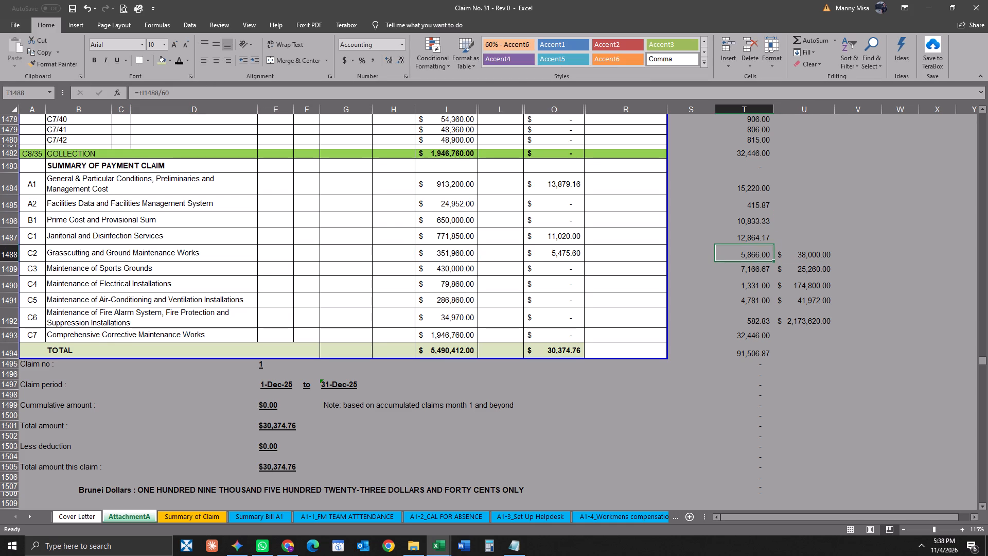
{"action": "left_click", "coordinate": [178, 91]}
{"action": "left_click", "coordinate": [878, 237]}
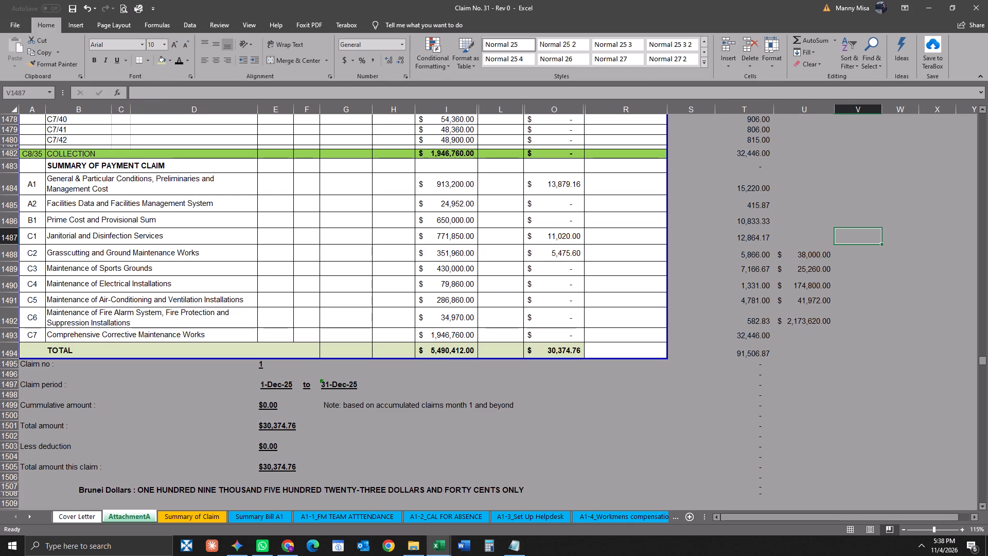
Inspect the column U side amounts for rows C2 to C6 to see how each is entered.
{"action": "left_click", "coordinate": [819, 256]}
{"action": "left_click", "coordinate": [818, 271]}
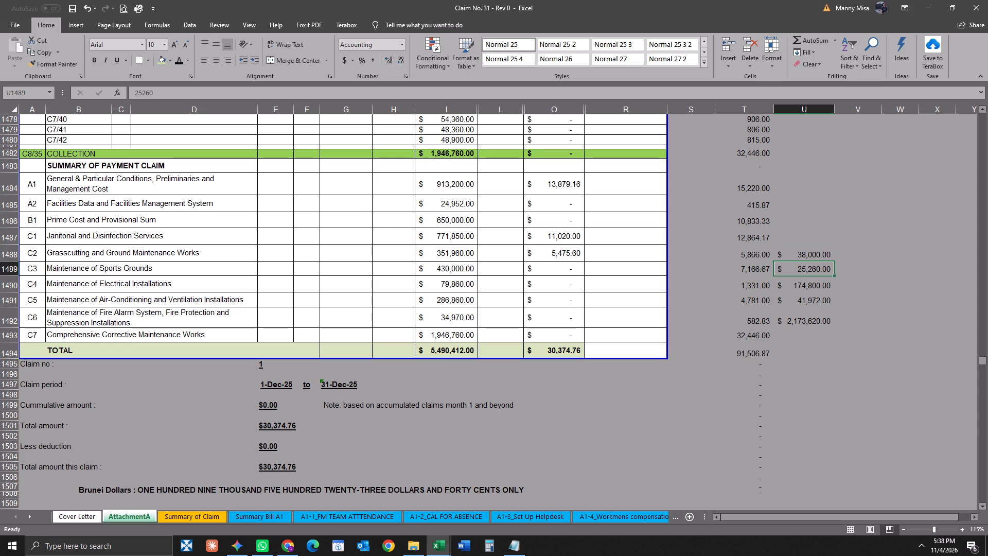
{"action": "left_click", "coordinate": [813, 287]}
{"action": "left_click", "coordinate": [813, 304]}
{"action": "left_click", "coordinate": [810, 320]}
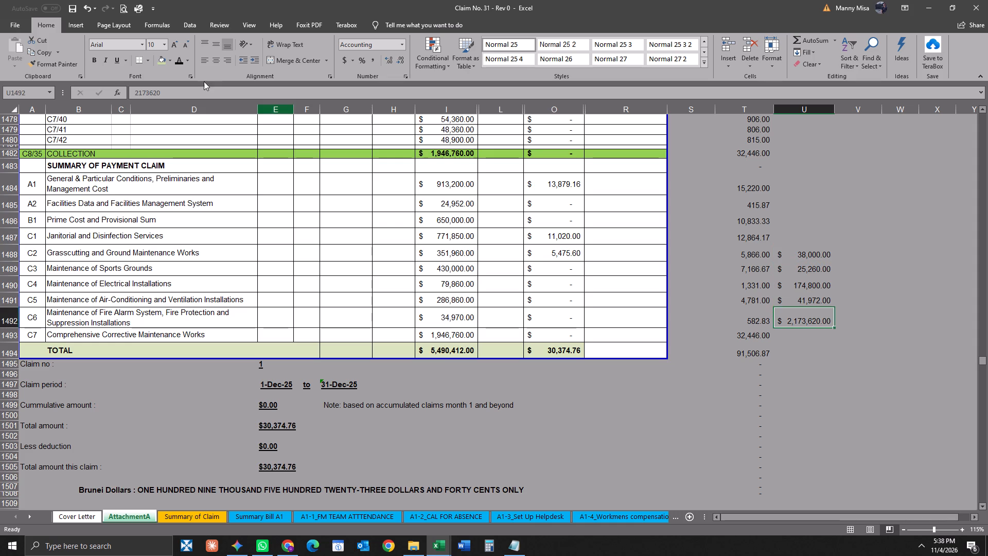
{"action": "left_click", "coordinate": [200, 92]}
{"action": "left_click", "coordinate": [880, 342]}
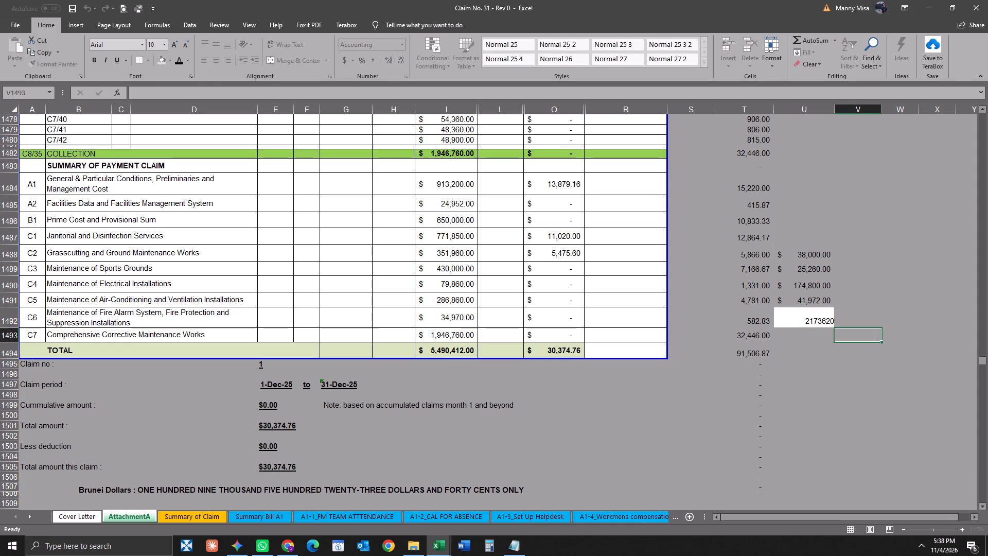
Check the column T formulas for rows C6, C1, B1, A2 and A1, and the column U amounts for C2 to C5.
{"action": "left_click", "coordinate": [764, 322]}
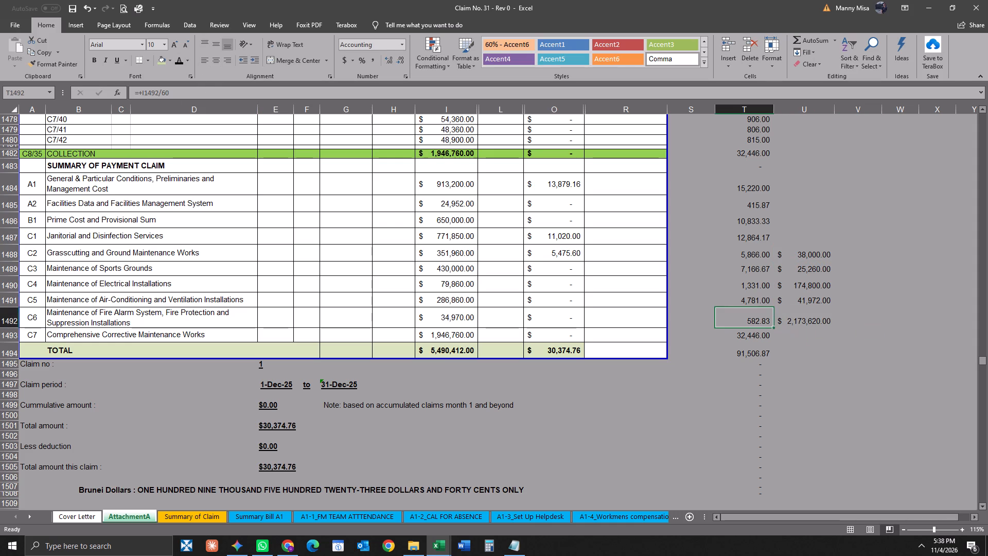
{"action": "left_click", "coordinate": [175, 93]}
{"action": "left_click", "coordinate": [837, 391]}
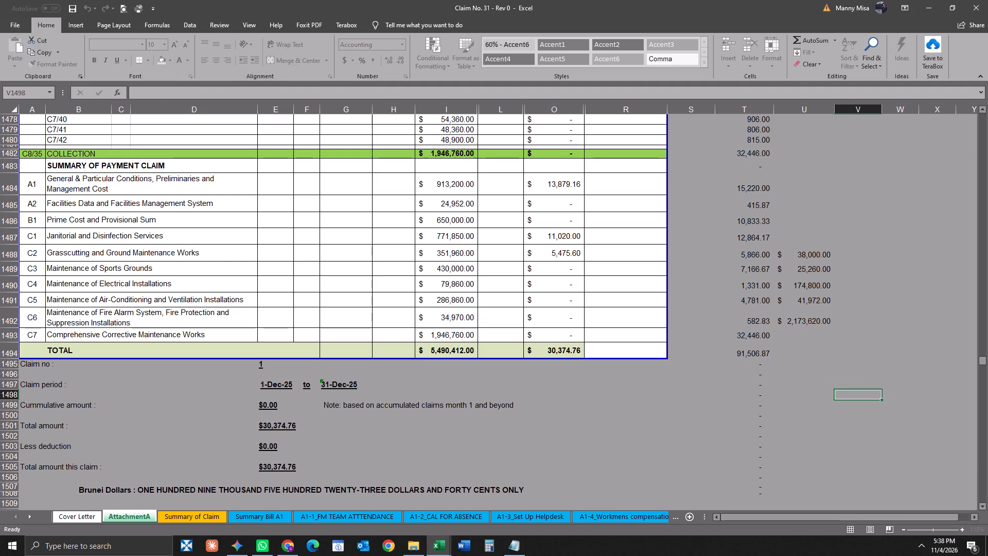
{"action": "left_click", "coordinate": [763, 241]}
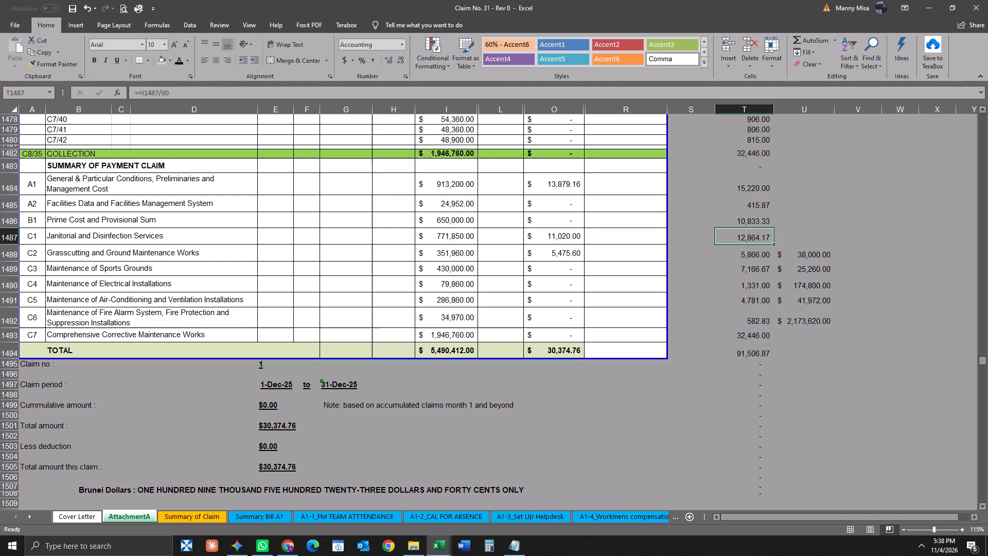
{"action": "left_click_drag", "start_coordinate": [817, 302], "coordinate": [817, 258]}
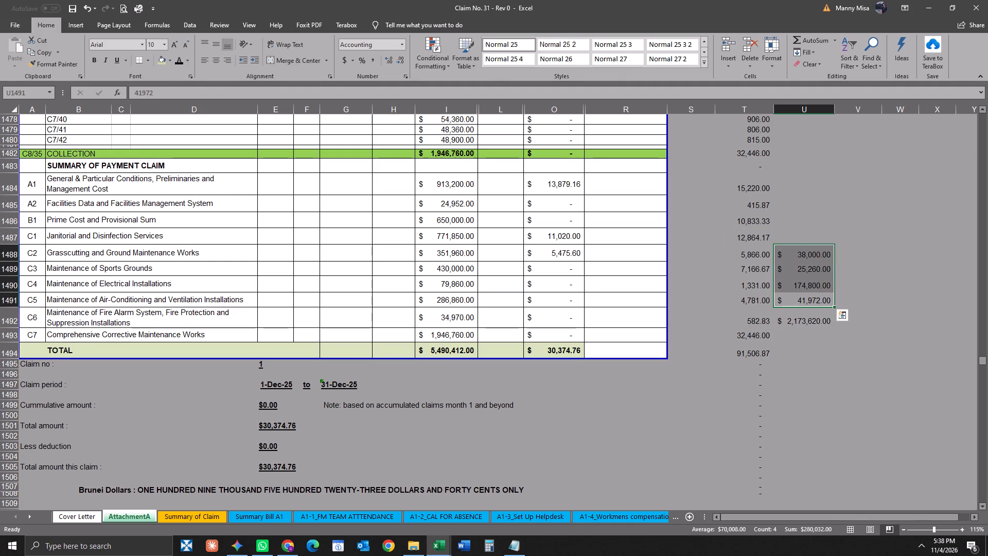
{"action": "left_click", "coordinate": [755, 236]}
{"action": "left_click", "coordinate": [756, 225]}
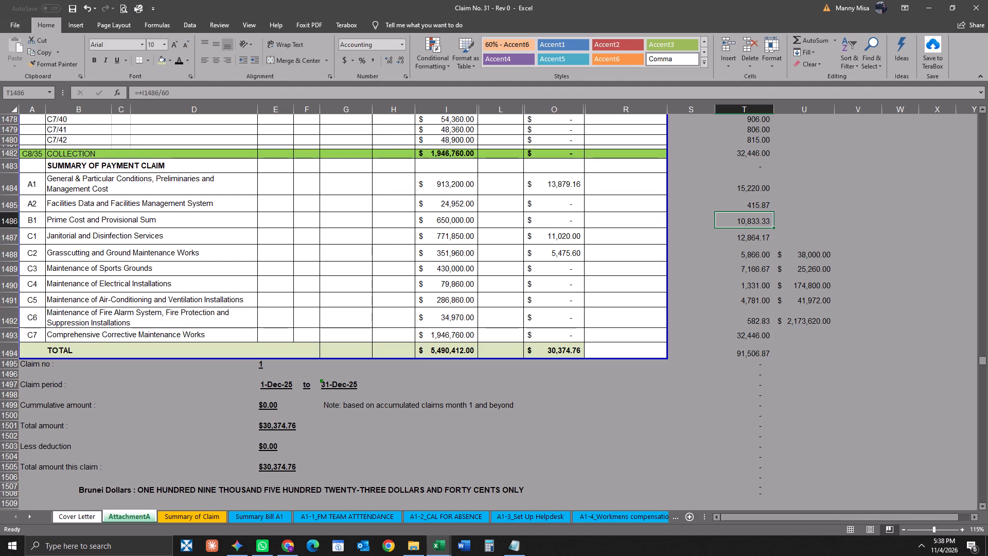
{"action": "left_click", "coordinate": [177, 92]}
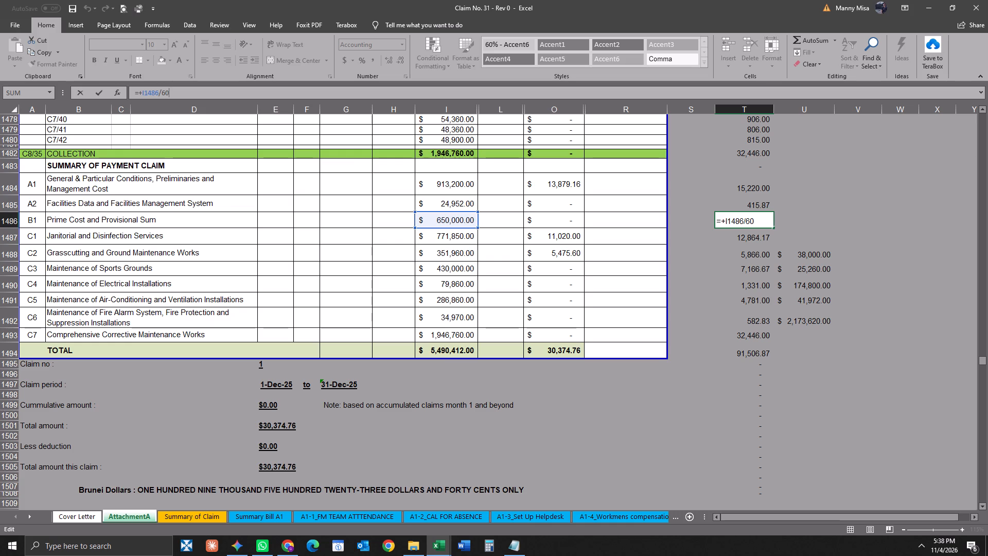
{"action": "left_click", "coordinate": [769, 204]}
{"action": "left_click", "coordinate": [758, 184]}
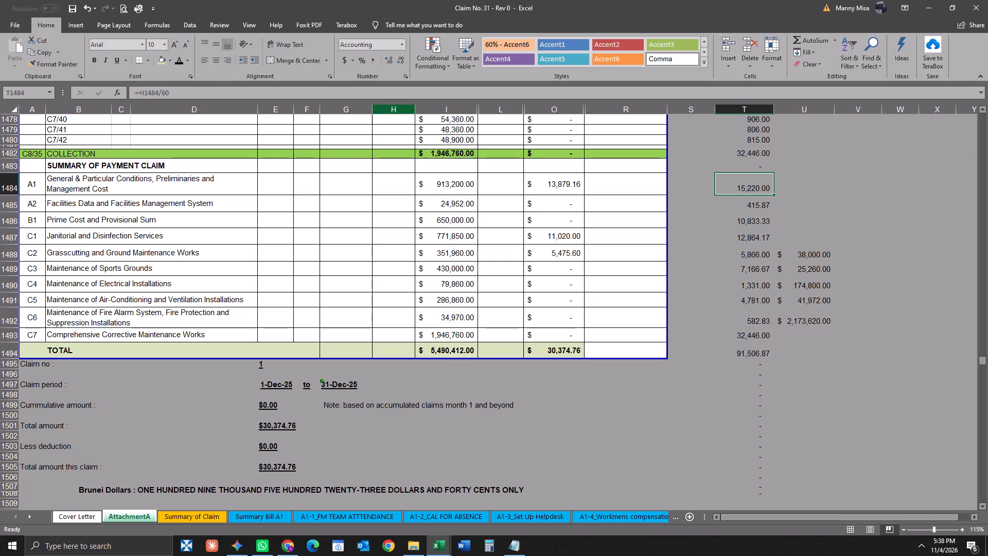
{"action": "left_click", "coordinate": [218, 93]}
{"action": "left_click", "coordinate": [586, 458]}
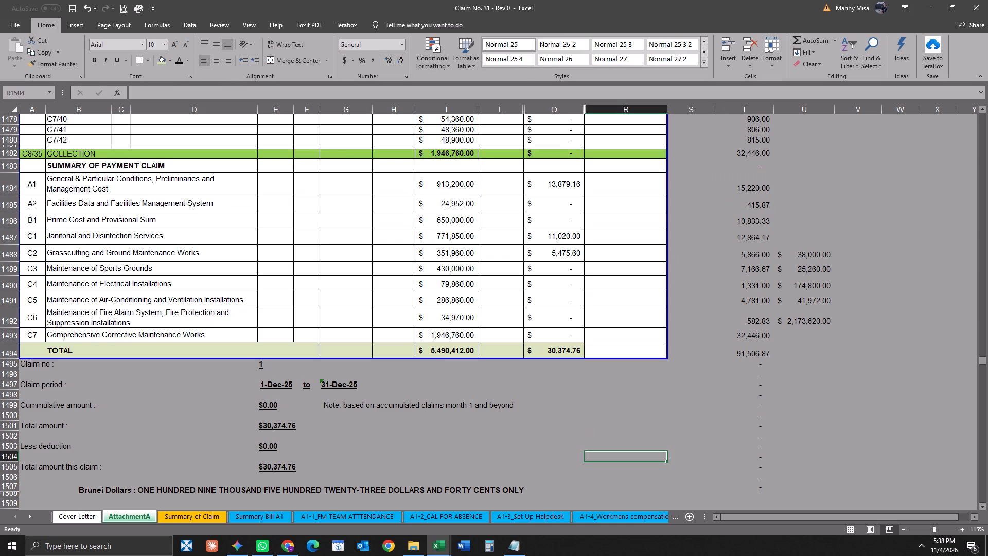
Examine the formula behind the TOTAL of the current work-done amounts in the payment claim summary.
{"action": "left_click", "coordinate": [567, 353]}
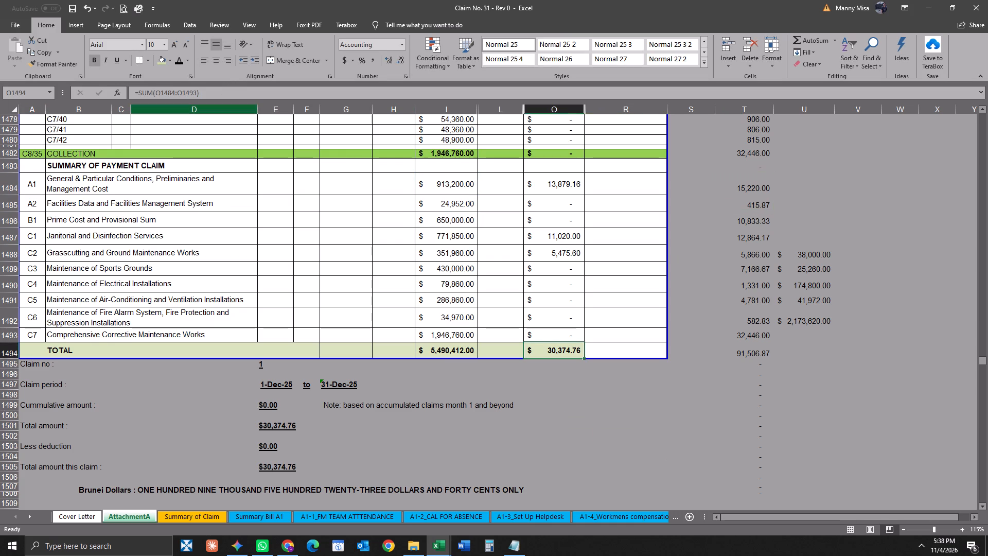
{"action": "left_click", "coordinate": [226, 94]}
{"action": "left_click", "coordinate": [595, 245]}
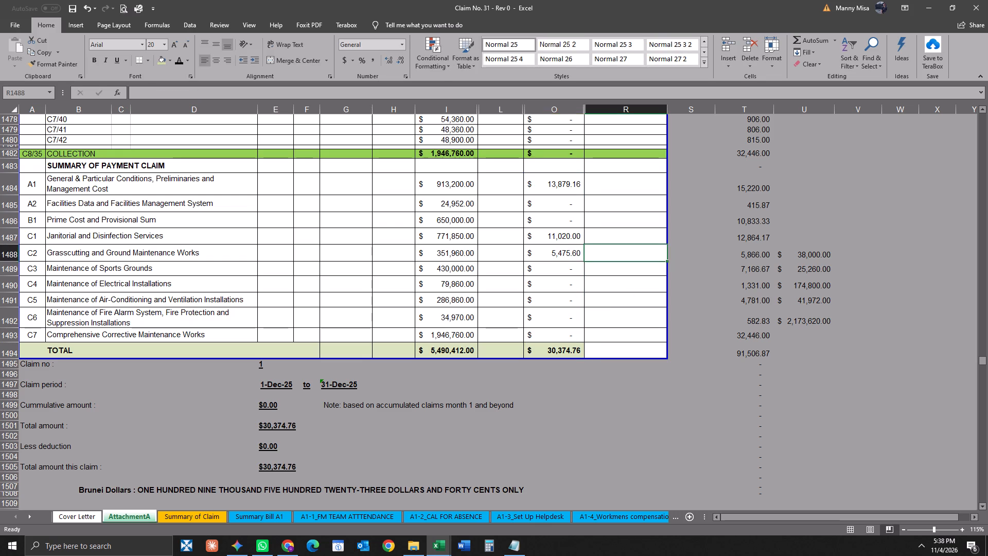
Examine the current work-done amount formulas for rows A1, C1 and C2 in the Summary of Payment Claim.
{"action": "left_click", "coordinate": [557, 190]}
{"action": "left_click", "coordinate": [192, 96]}
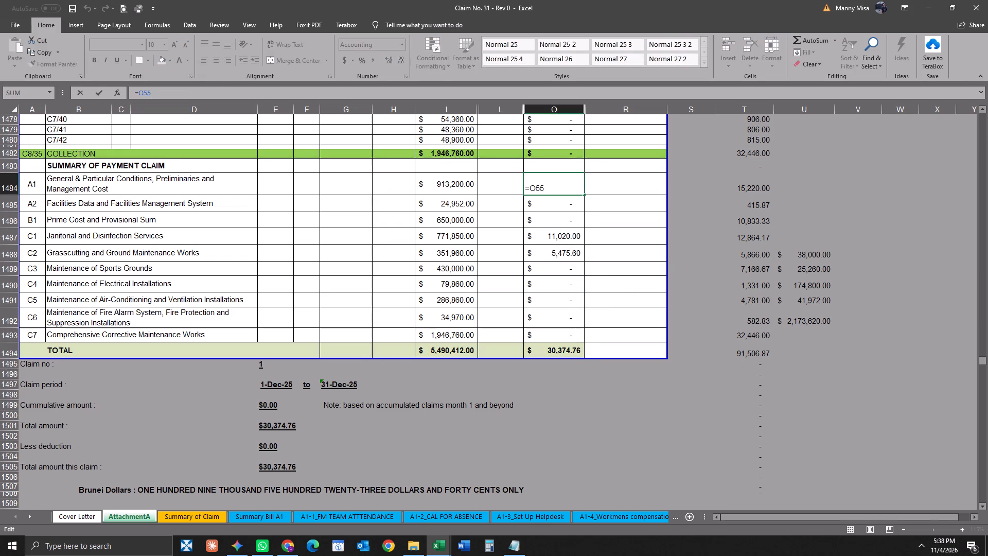
{"action": "left_click", "coordinate": [636, 277]}
{"action": "left_click", "coordinate": [568, 234]}
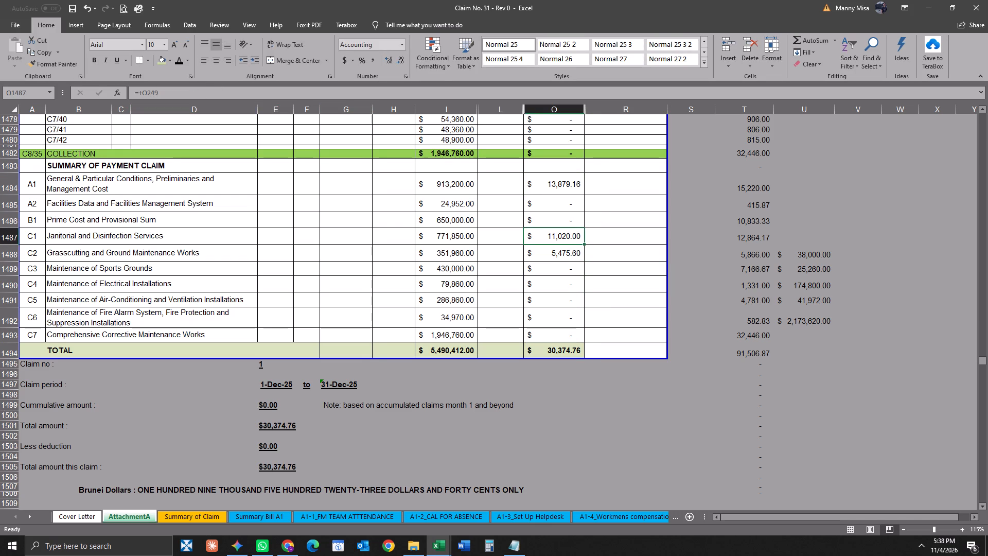
{"action": "left_click", "coordinate": [237, 93]}
{"action": "left_click", "coordinate": [577, 286]}
{"action": "left_click", "coordinate": [571, 254]}
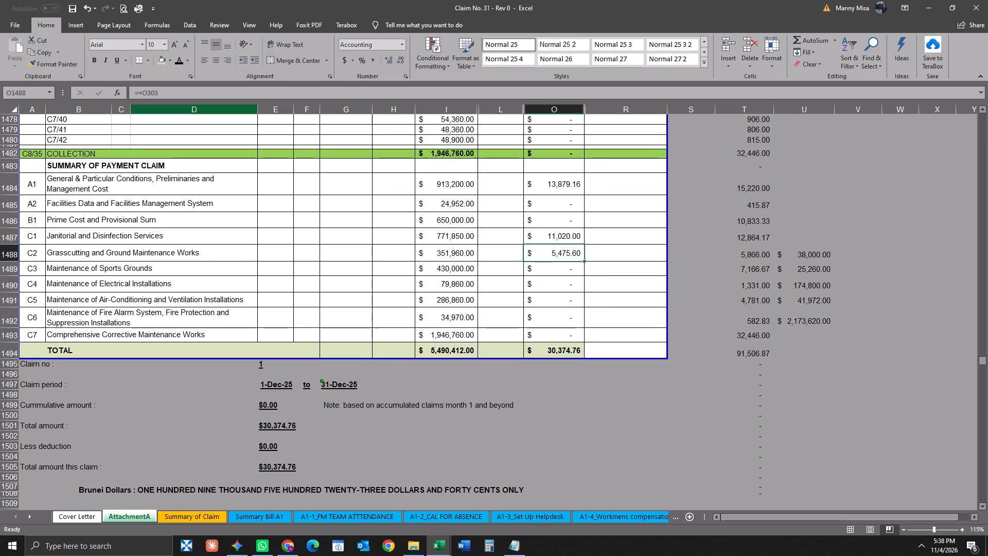
{"action": "left_click", "coordinate": [170, 94]}
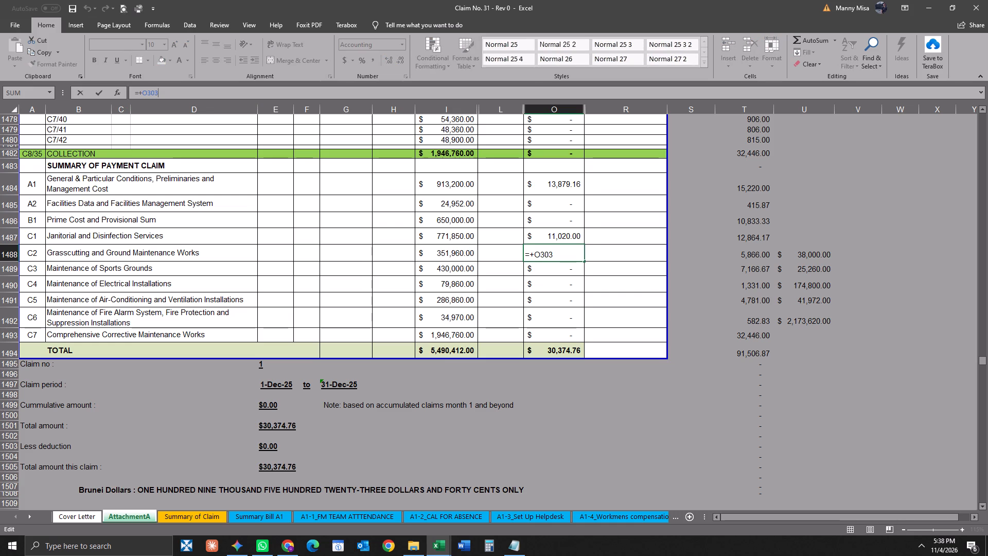
{"action": "left_click", "coordinate": [608, 315]}
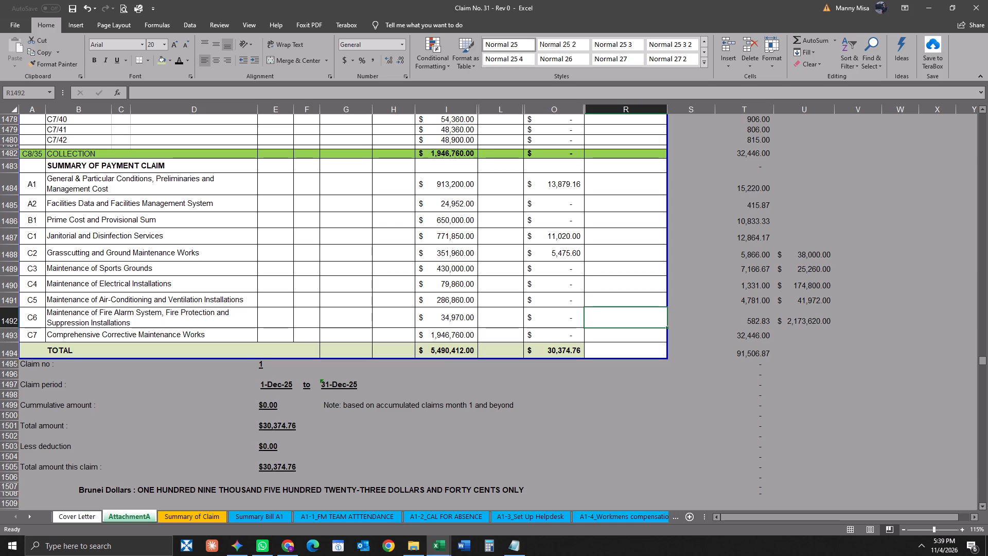
{"action": "left_click", "coordinate": [572, 240]}
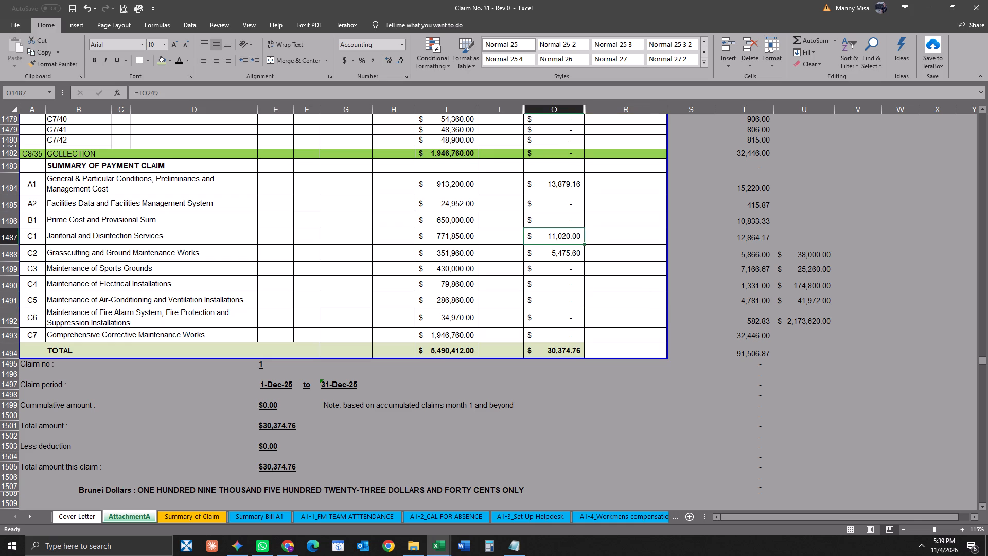
{"action": "left_click", "coordinate": [275, 92]}
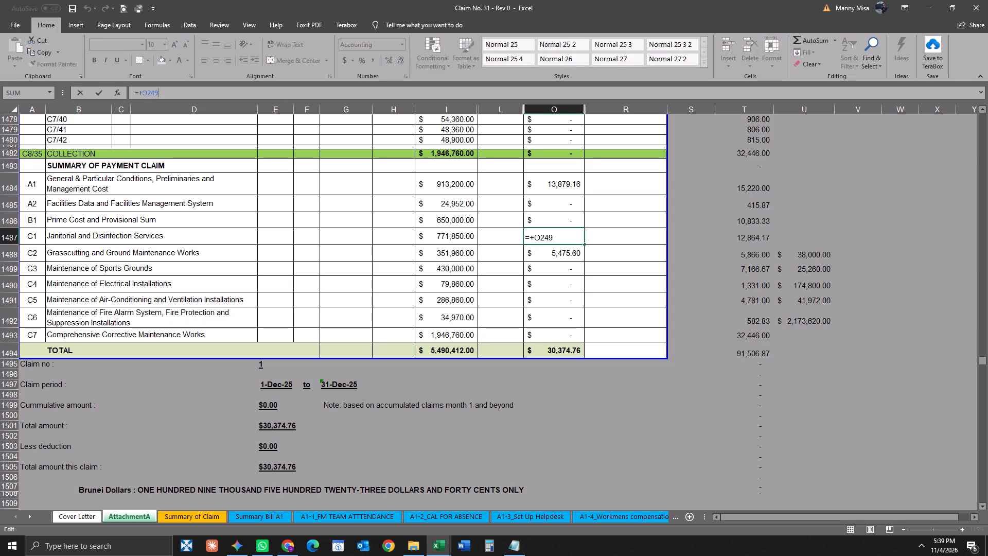
{"action": "left_click", "coordinate": [621, 313]}
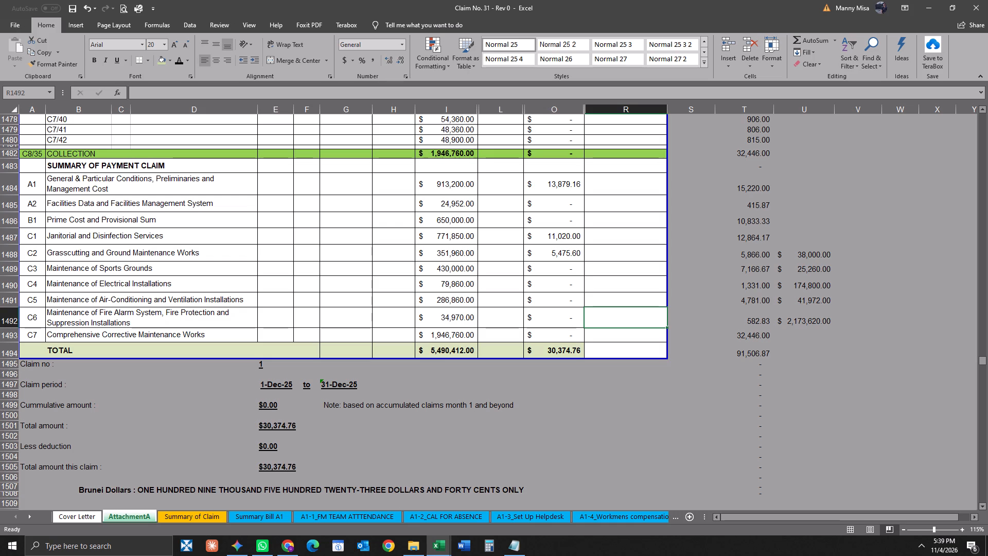
Examine the tendered amount formulas for the TOTAL and for row C1, Janitorial and Disinfection Services.
{"action": "left_click", "coordinate": [433, 350]}
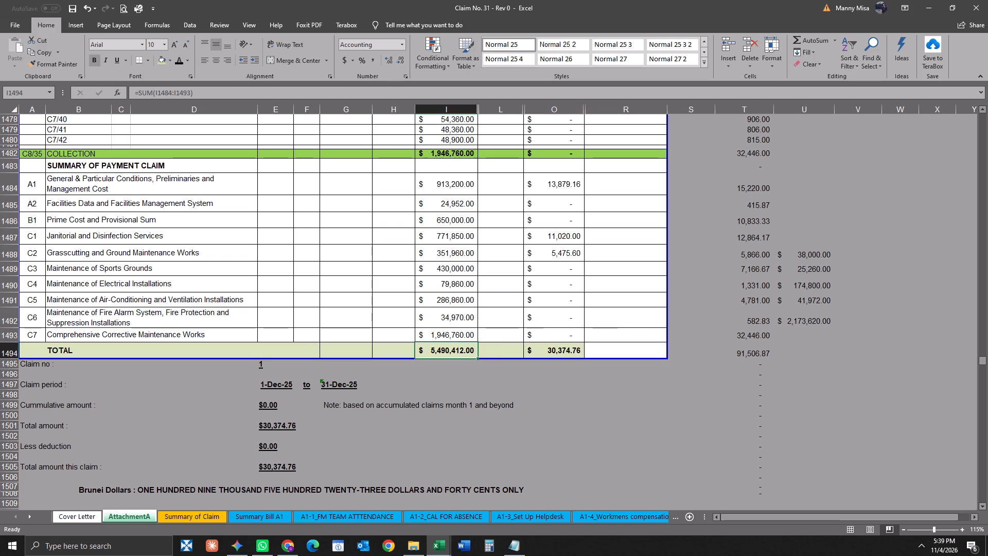
{"action": "left_click", "coordinate": [240, 94]}
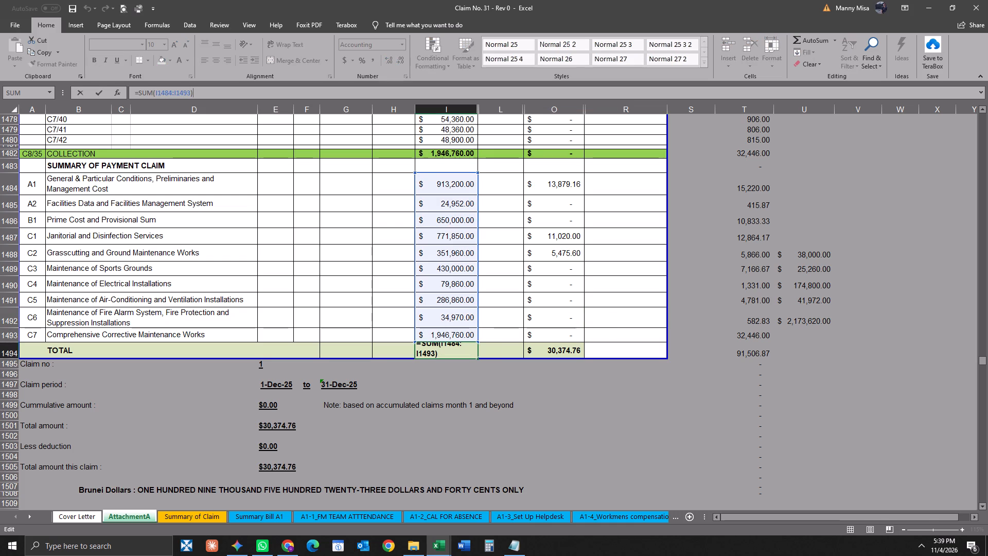
{"action": "left_click", "coordinate": [585, 414]}
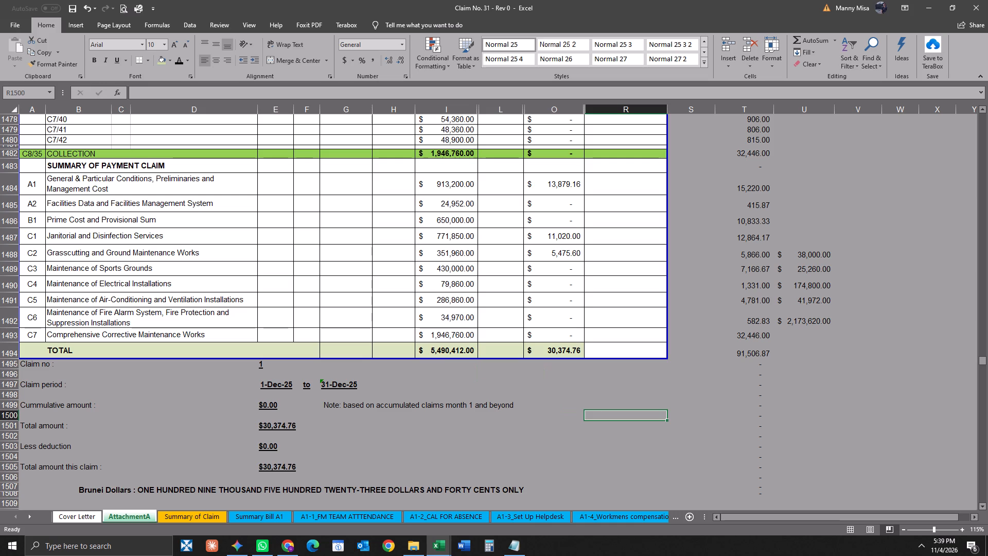
{"action": "left_click", "coordinate": [454, 237]}
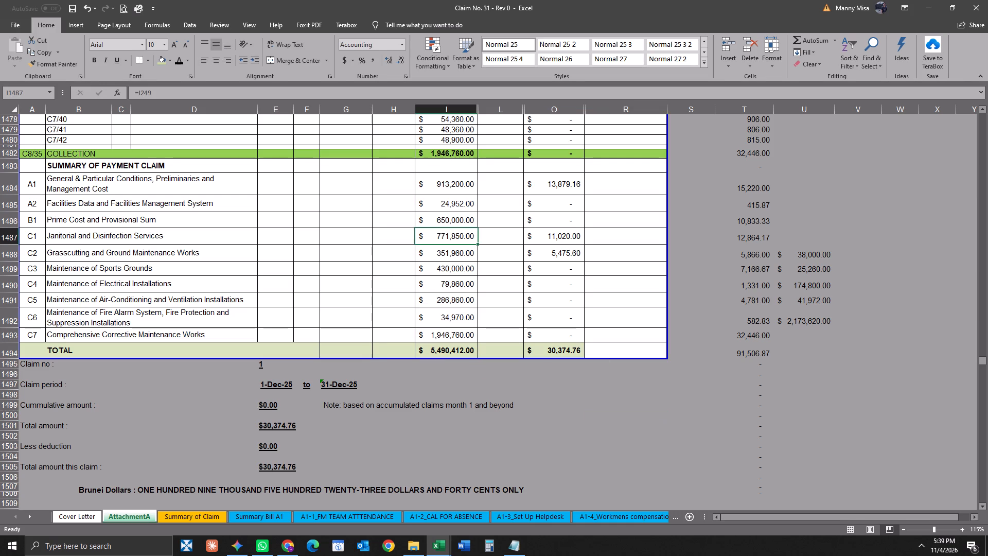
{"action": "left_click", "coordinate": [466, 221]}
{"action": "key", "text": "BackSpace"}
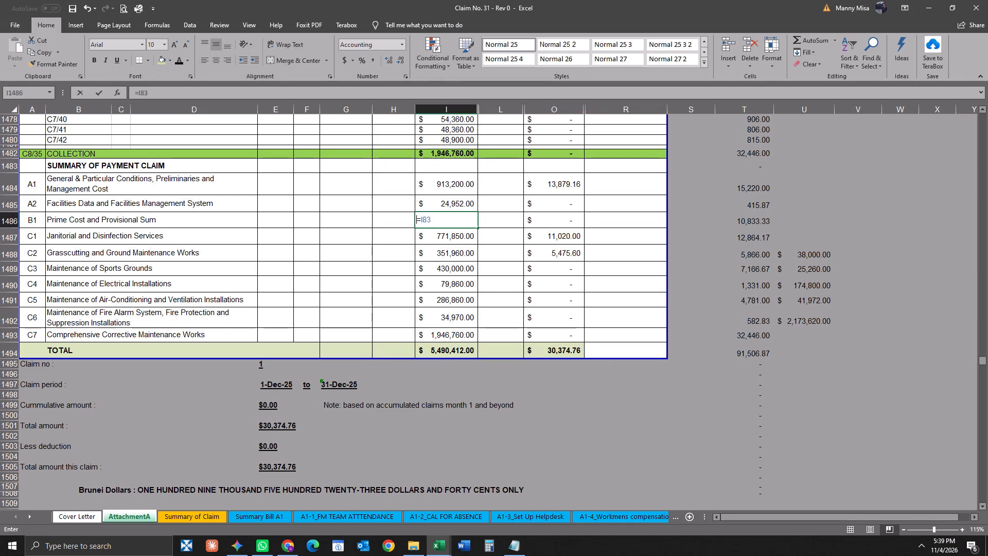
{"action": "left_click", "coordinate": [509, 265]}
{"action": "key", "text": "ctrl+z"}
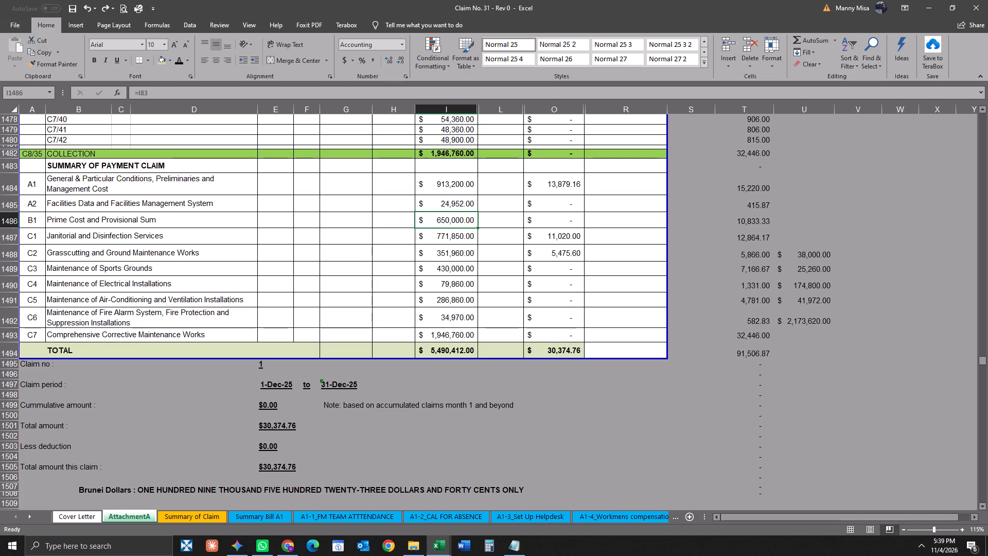
Check the tendered amount formula for row C7, Comprehensive Corrective Maintenance Works, in the payment claim summary.
{"action": "left_click", "coordinate": [474, 335]}
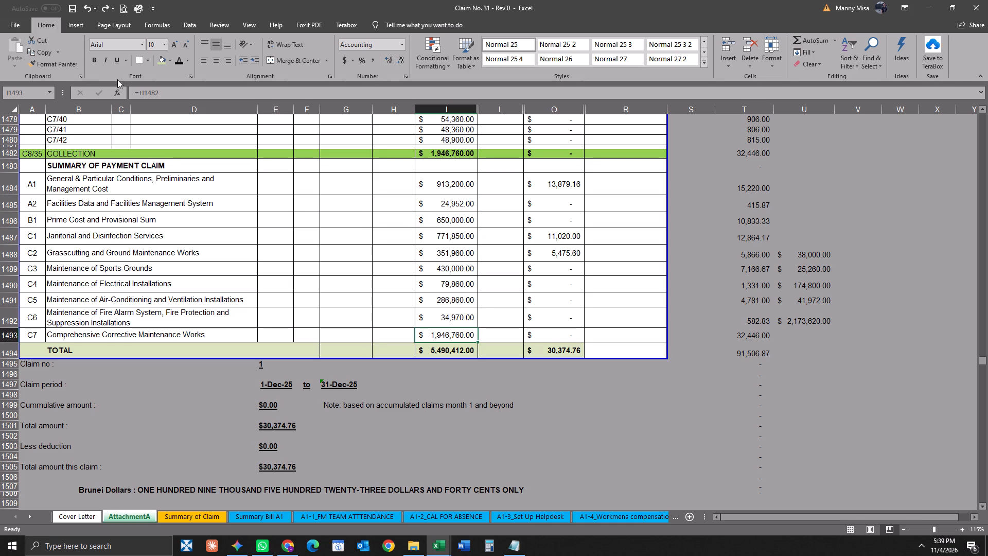
{"action": "left_click", "coordinate": [179, 90]}
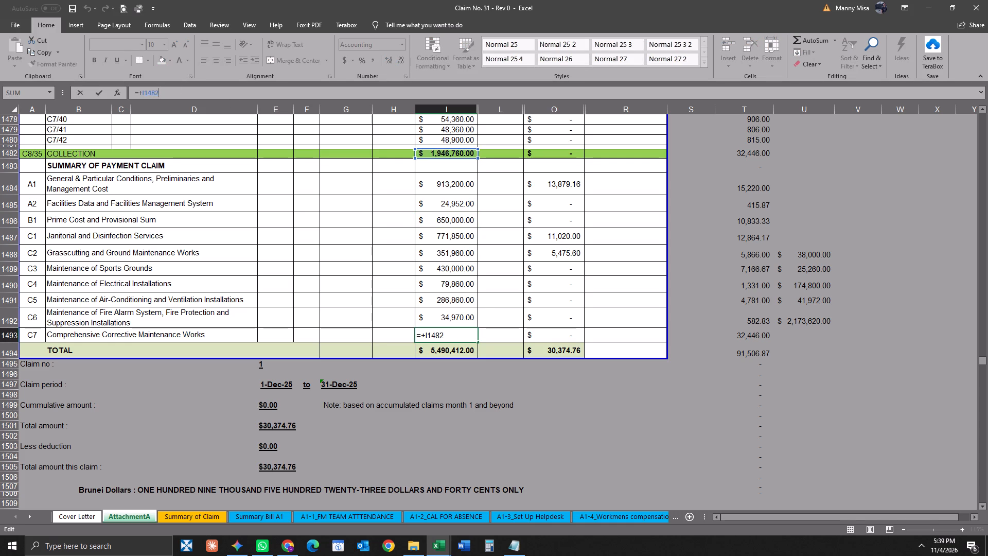
{"action": "left_click", "coordinate": [586, 296]}
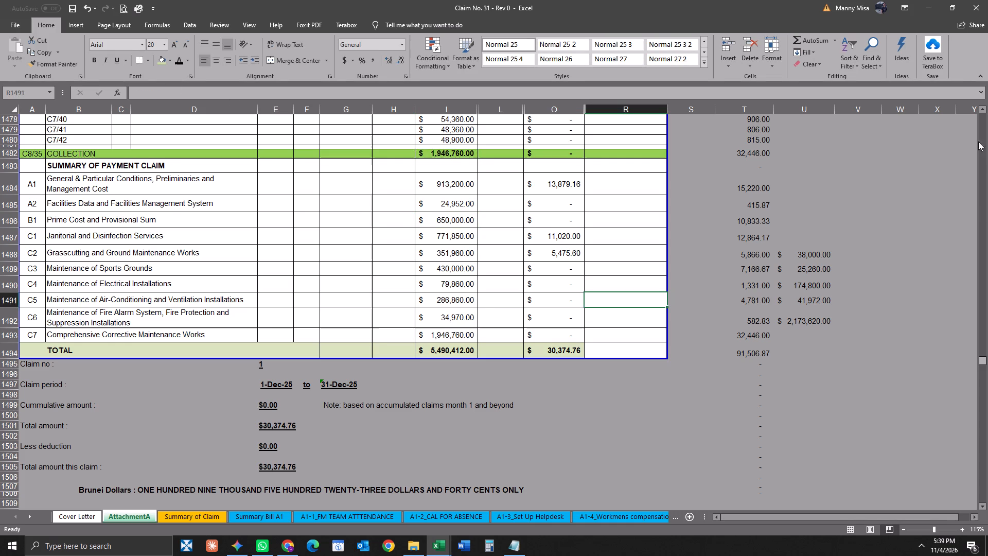
Inspect the C7 collection rows above the summary, including the tendered amount formula for C7/4.
{"action": "triple_click", "coordinate": [982, 109]}
{"action": "triple_click", "coordinate": [982, 109]}
{"action": "triple_click", "coordinate": [982, 109]}
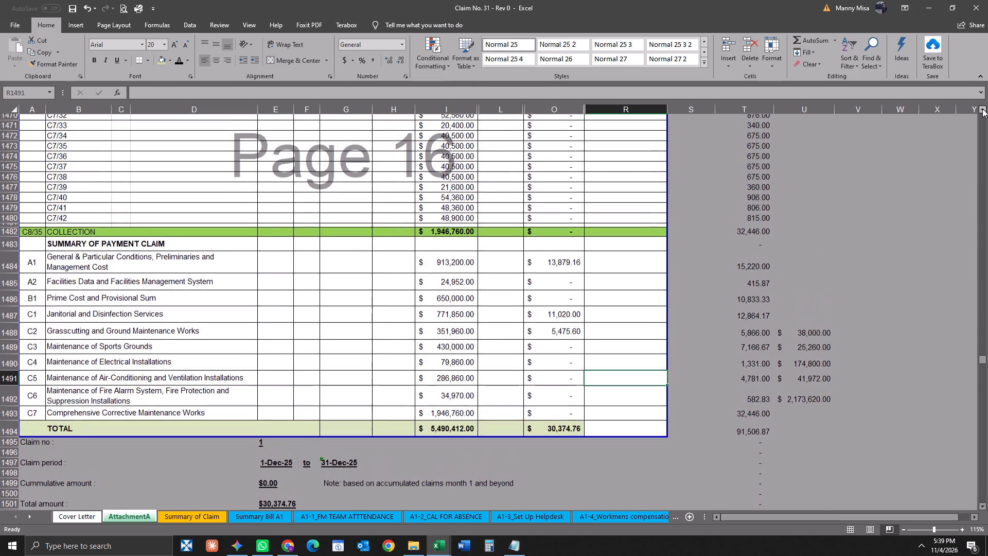
{"action": "triple_click", "coordinate": [982, 109]}
{"action": "double_click", "coordinate": [982, 109]}
{"action": "triple_click", "coordinate": [982, 109]}
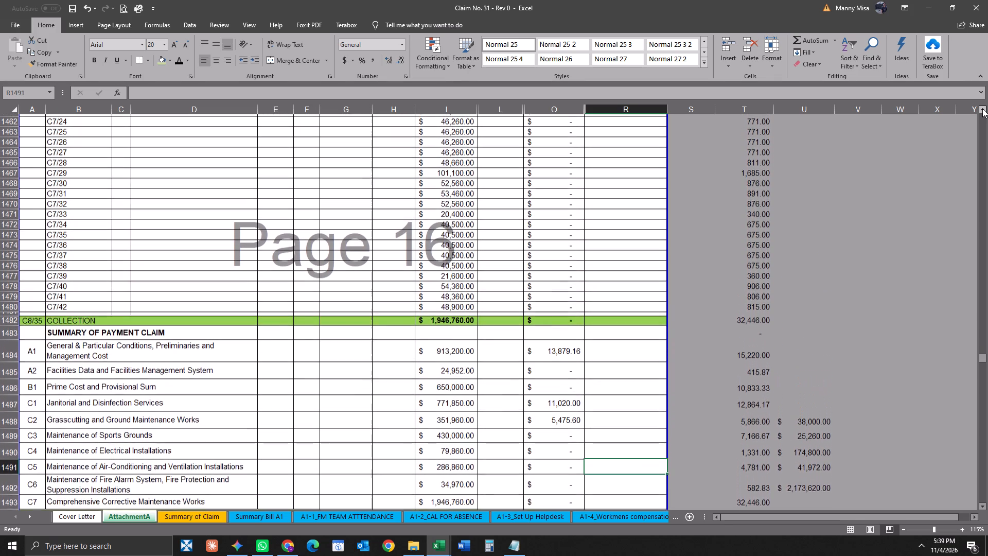
{"action": "left_click", "coordinate": [982, 109]}
{"action": "triple_click", "coordinate": [982, 109]}
{"action": "left_click", "coordinate": [982, 109]}
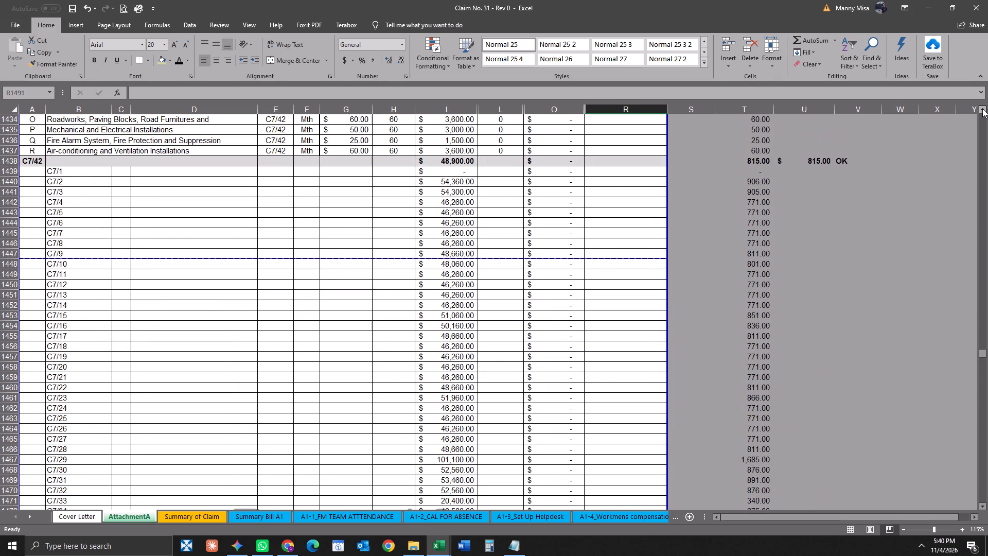
{"action": "left_click", "coordinate": [462, 203]}
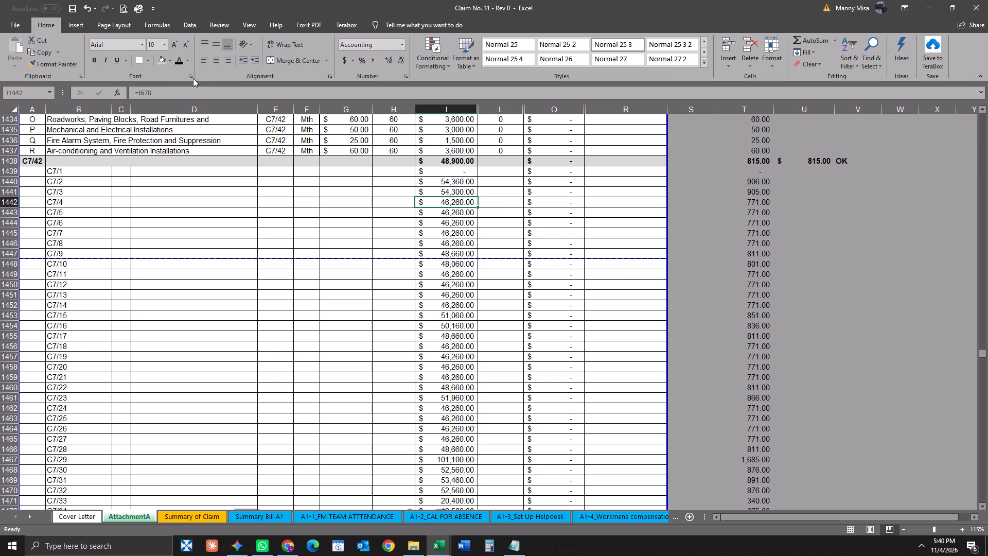
{"action": "left_click", "coordinate": [254, 211]}
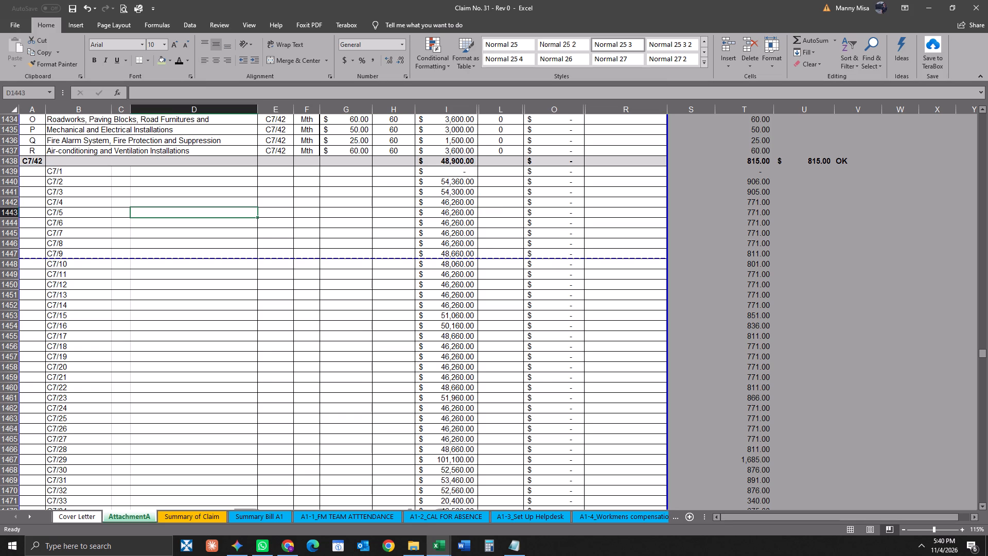
Check the C7/42 items under MOE Building MSPSBS Bunglow C1 & C2, including the Ironmongery current amount formula.
{"action": "left_click", "coordinate": [986, 110]}
{"action": "triple_click", "coordinate": [986, 110]}
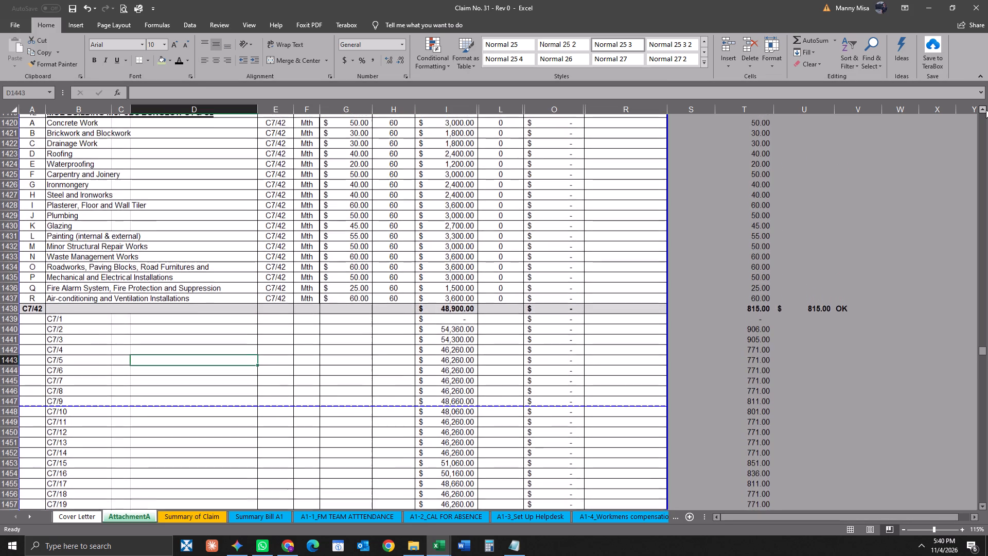
{"action": "triple_click", "coordinate": [986, 110]}
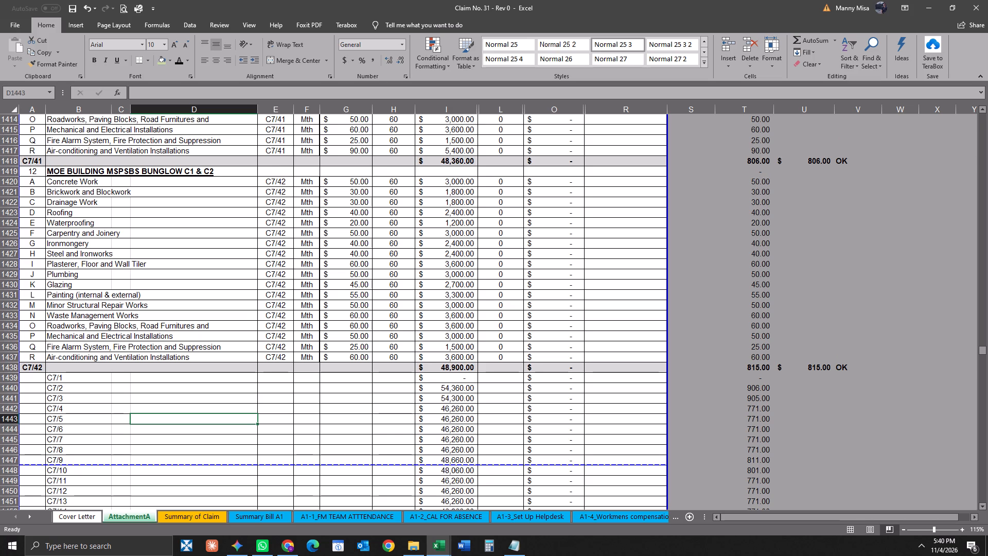
{"action": "left_click", "coordinate": [461, 246]}
{"action": "left_click", "coordinate": [525, 242]}
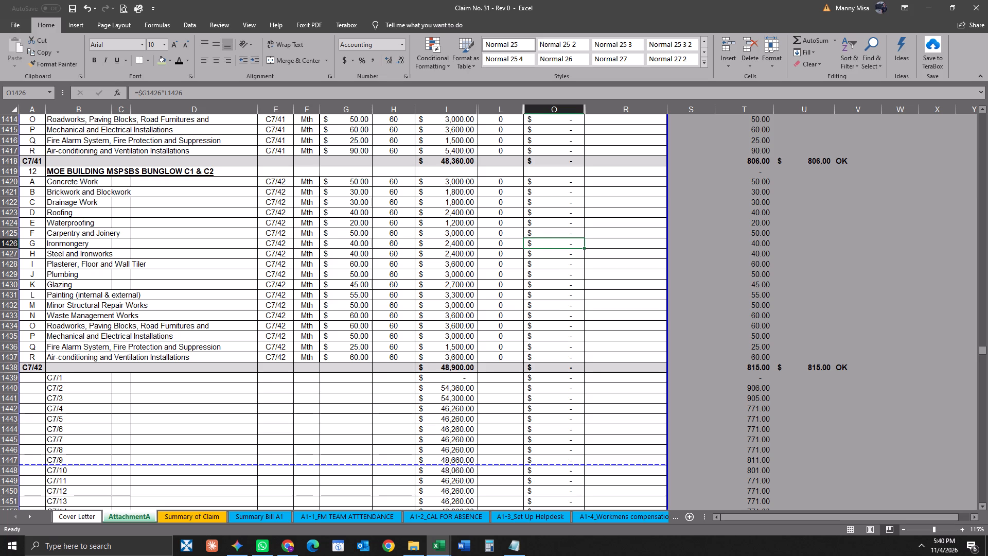
Look through the C7 building maintenance schedules from C7/42 back to C7/33, ending at the Summary of Payment Claim.
{"action": "left_click_drag", "start_coordinate": [984, 352], "coordinate": [985, 345]}
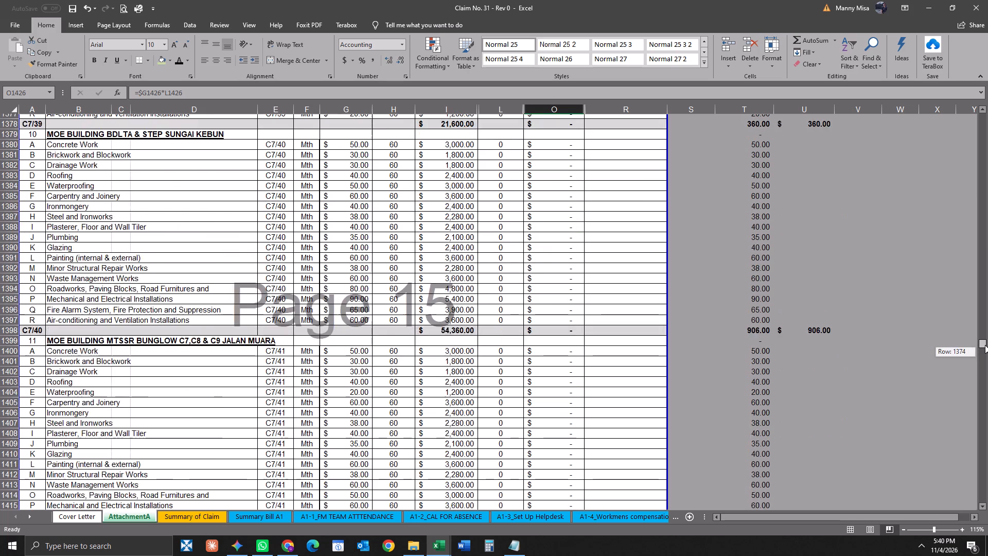
{"action": "left_click_drag", "start_coordinate": [985, 345], "coordinate": [987, 334]}
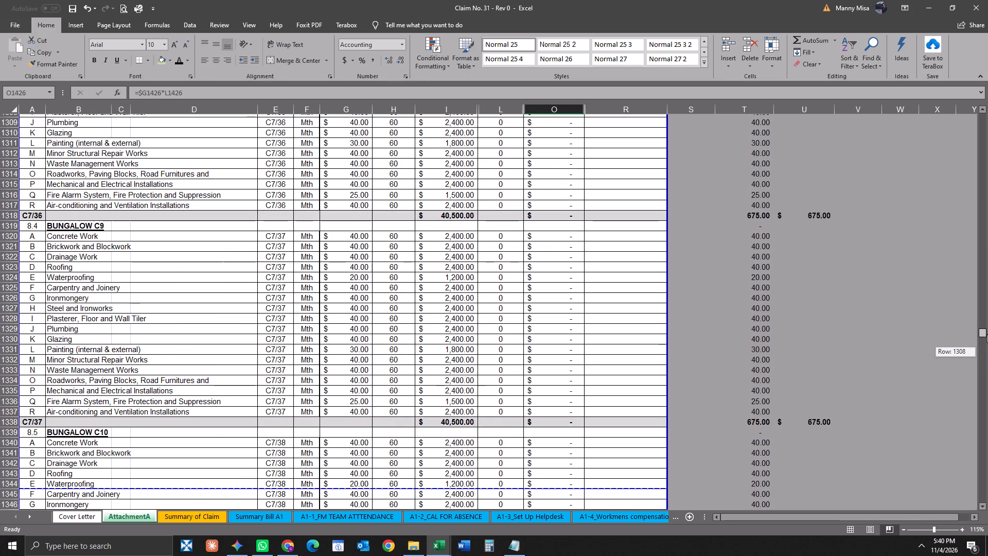
{"action": "left_click_drag", "start_coordinate": [987, 334], "coordinate": [987, 323]}
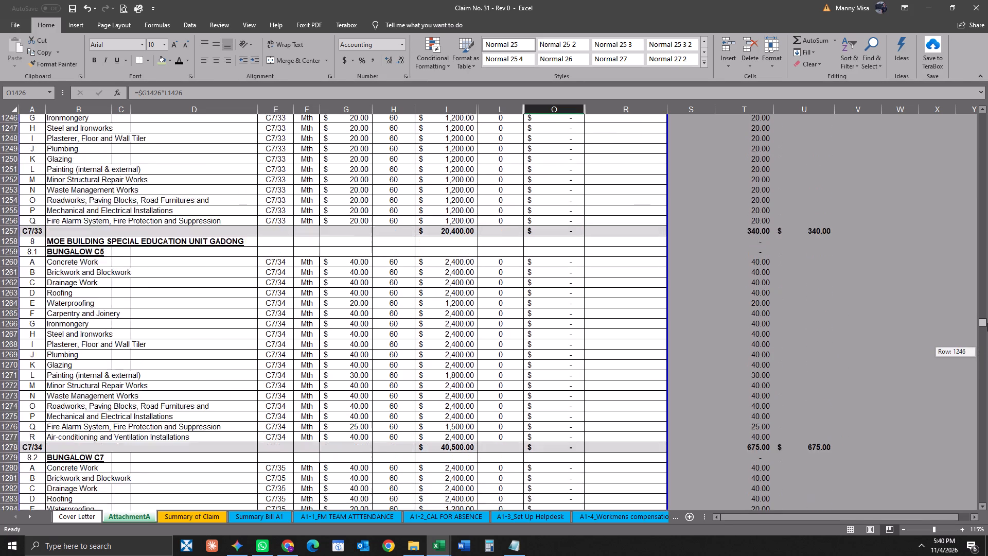
{"action": "left_click_drag", "start_coordinate": [987, 323], "coordinate": [987, 323]}
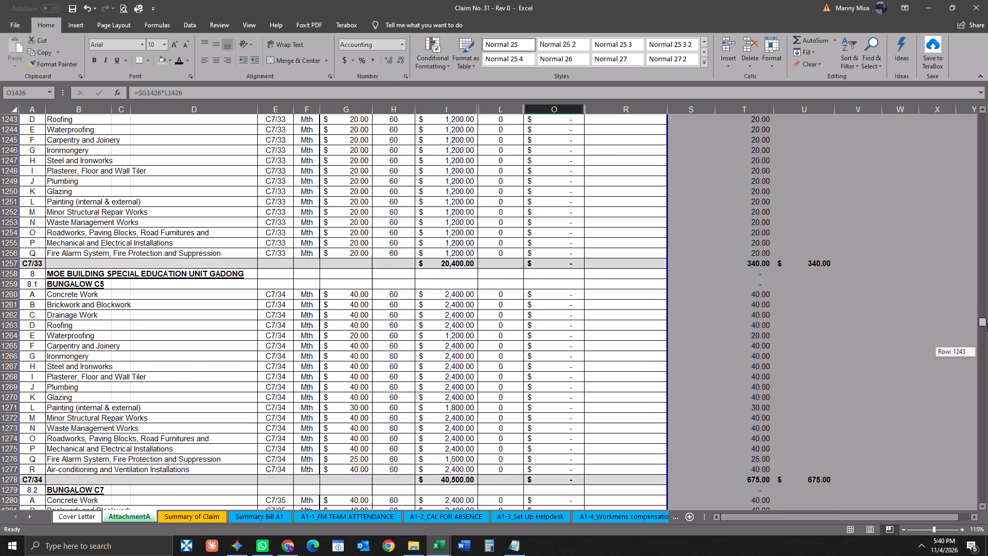
{"action": "left_click_drag", "start_coordinate": [987, 323], "coordinate": [987, 325]}
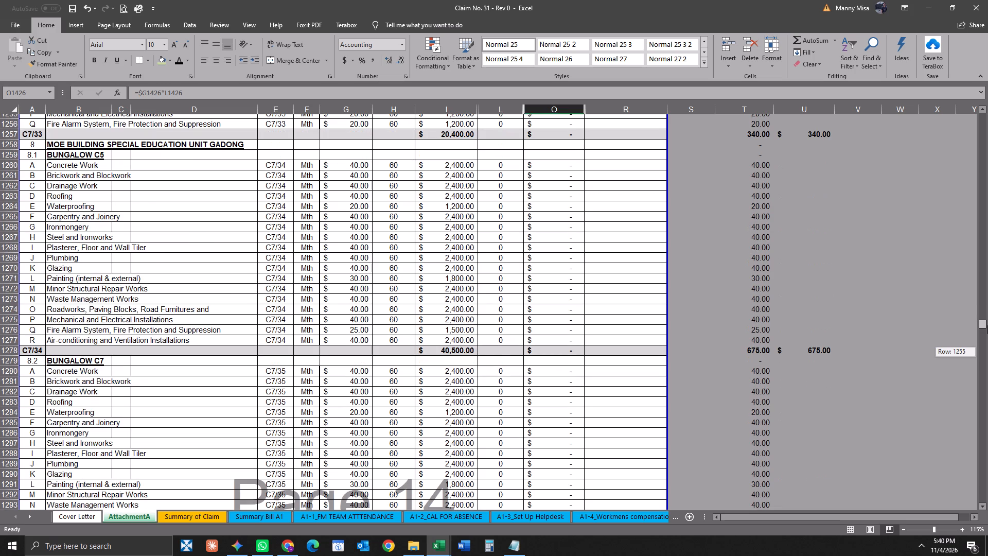
{"action": "left_click_drag", "start_coordinate": [987, 325], "coordinate": [987, 324]}
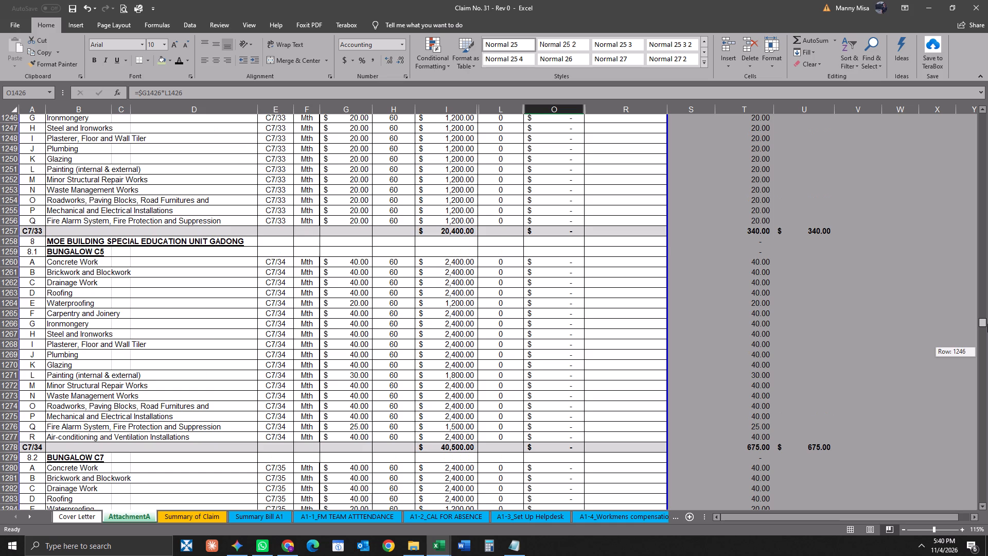
{"action": "left_click_drag", "start_coordinate": [987, 324], "coordinate": [987, 357]}
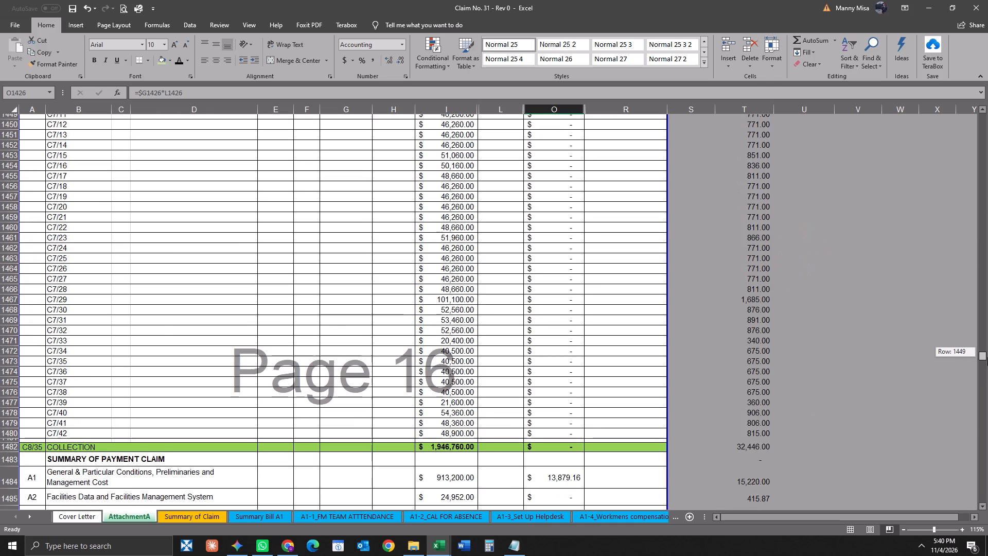
{"action": "left_click_drag", "start_coordinate": [987, 357], "coordinate": [987, 360]}
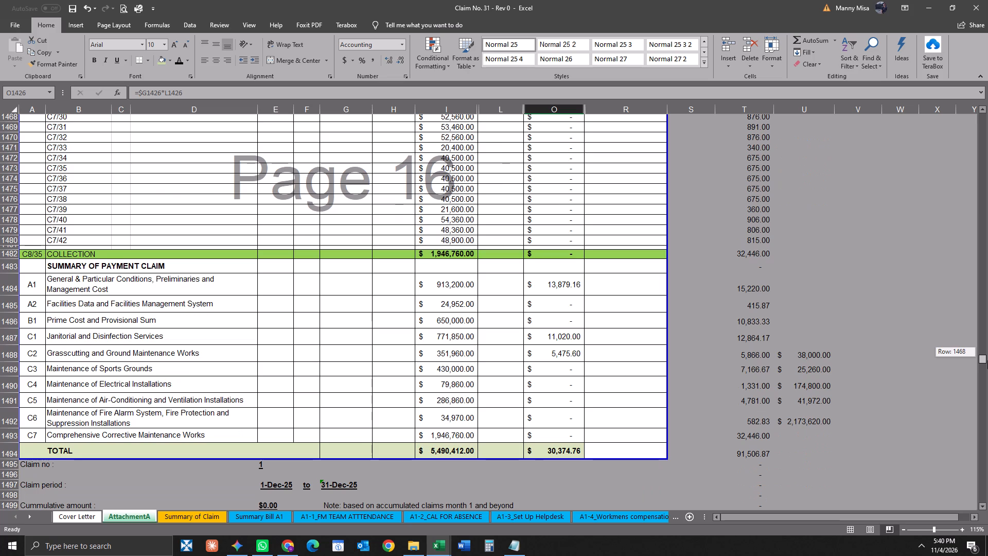
Review the Attachment A header and A1 preliminaries items at the sheet's start, then return to the Summary of Payment Claim.
{"action": "left_click_drag", "start_coordinate": [987, 360], "coordinate": [987, 112]}
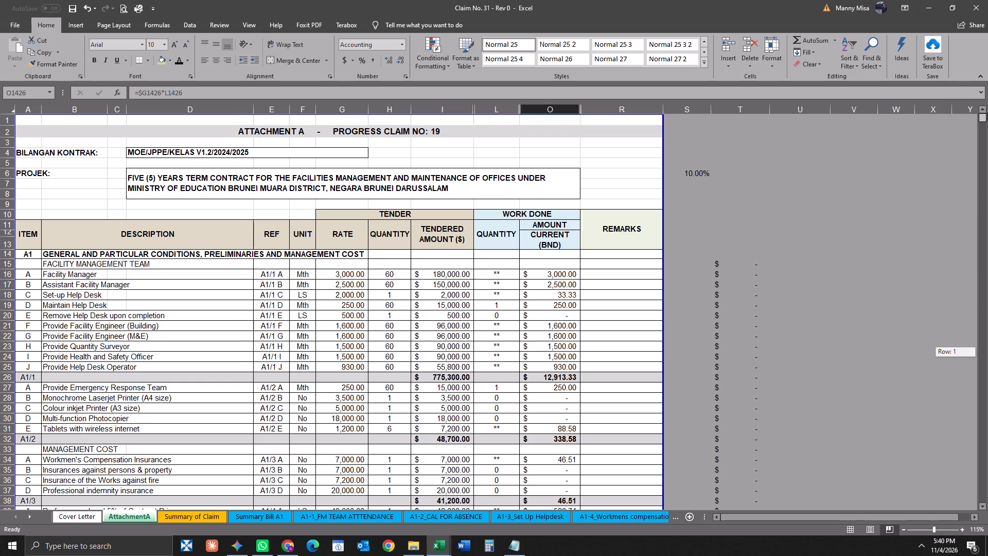
{"action": "left_click_drag", "start_coordinate": [987, 112], "coordinate": [987, 116]}
{"action": "left_click_drag", "start_coordinate": [987, 116], "coordinate": [987, 110]}
{"action": "left_click_drag", "start_coordinate": [987, 110], "coordinate": [987, 119]}
{"action": "left_click_drag", "start_coordinate": [987, 119], "coordinate": [987, 399]}
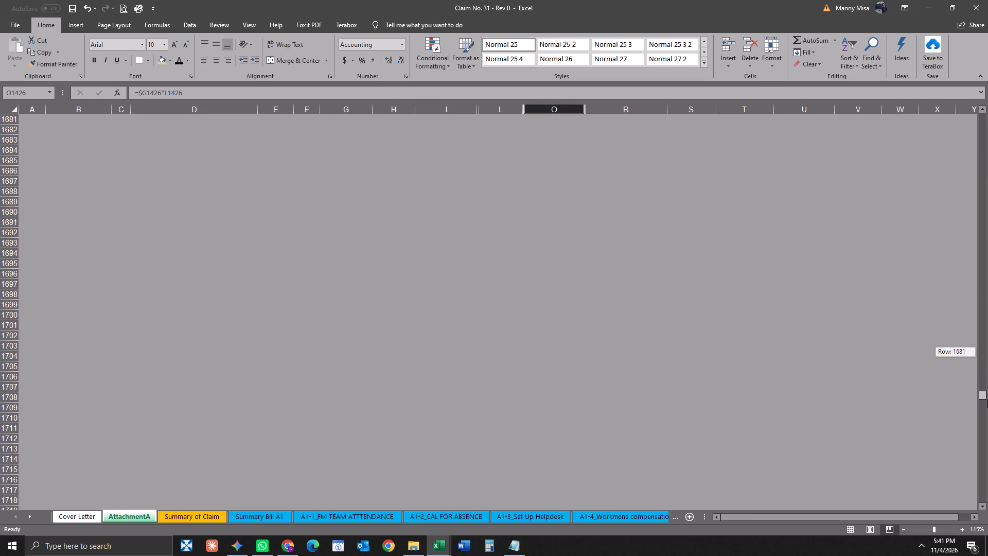
{"action": "left_click_drag", "start_coordinate": [987, 399], "coordinate": [987, 354]}
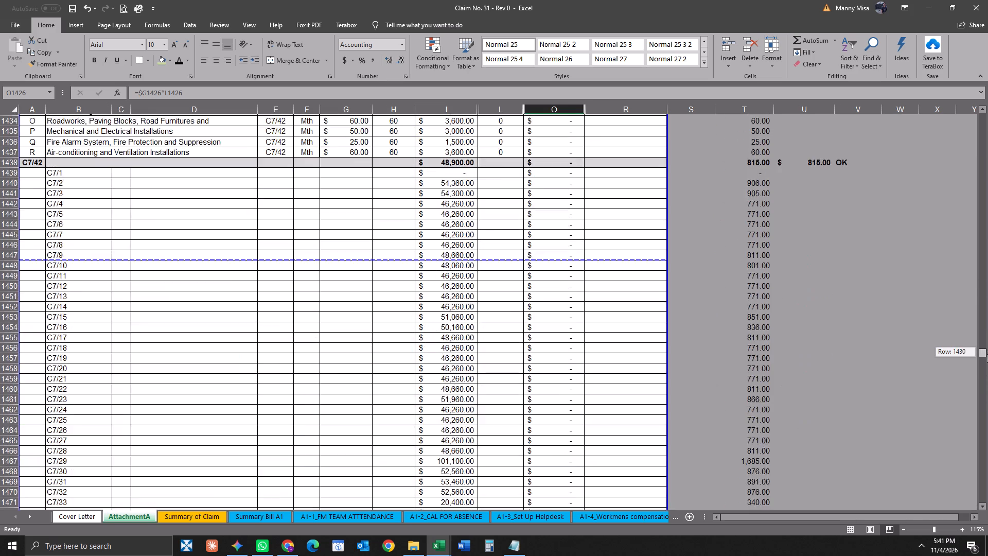
{"action": "left_click_drag", "start_coordinate": [987, 354], "coordinate": [987, 361]}
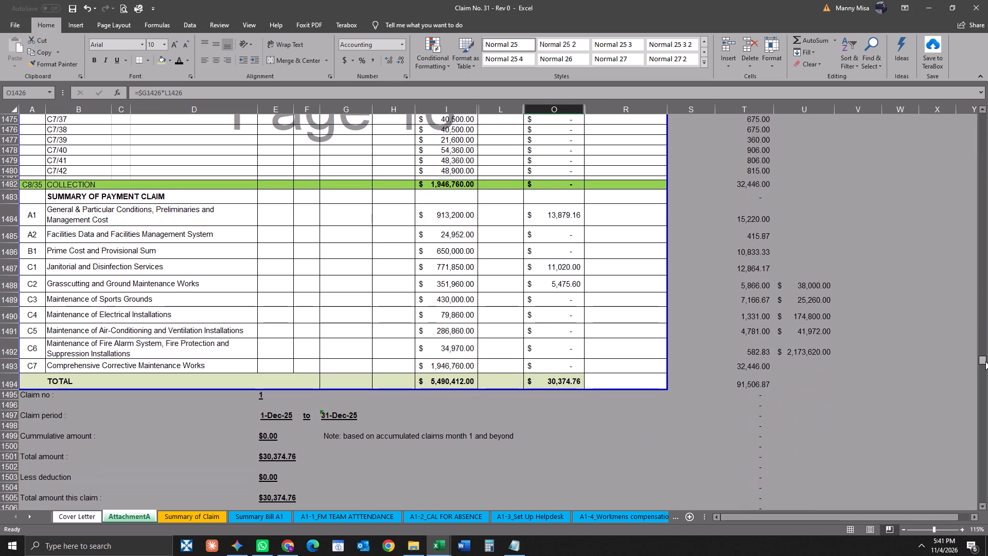
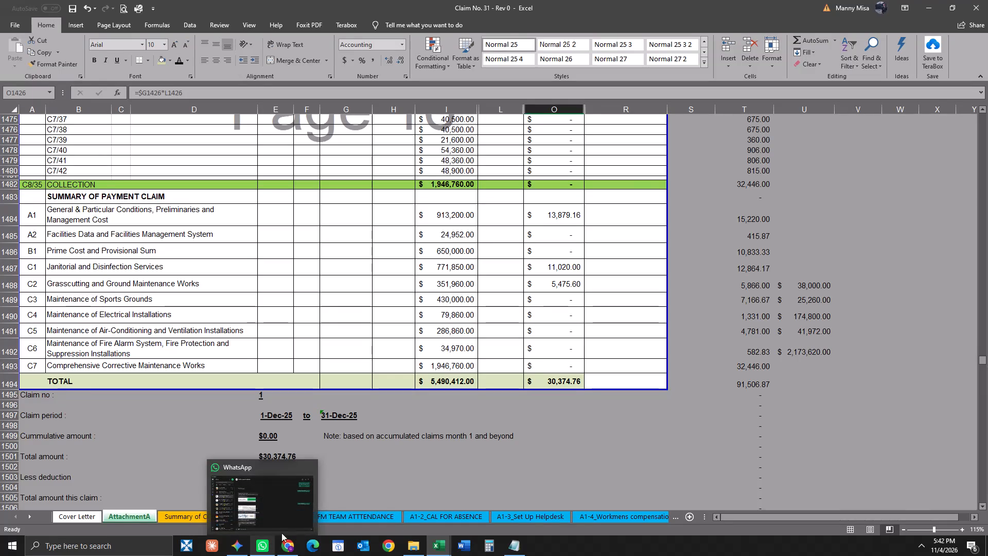
Switch to the untitled Notepad note containing the selected Revisions list.
{"action": "left_click", "coordinate": [522, 543]}
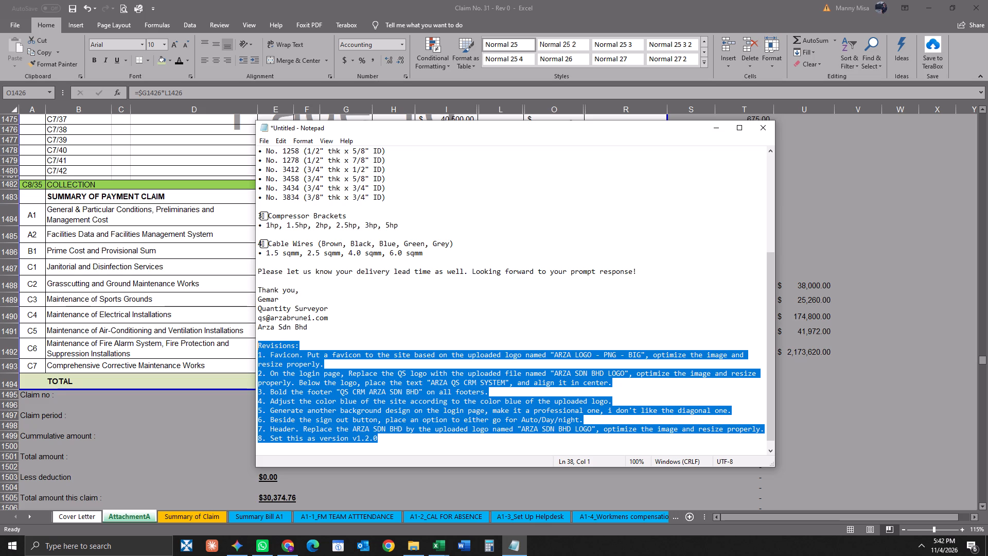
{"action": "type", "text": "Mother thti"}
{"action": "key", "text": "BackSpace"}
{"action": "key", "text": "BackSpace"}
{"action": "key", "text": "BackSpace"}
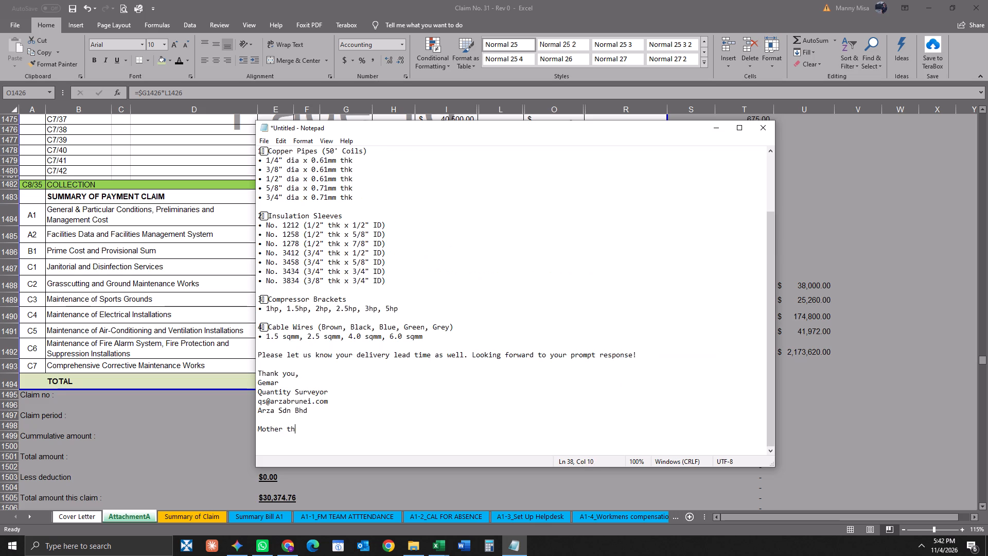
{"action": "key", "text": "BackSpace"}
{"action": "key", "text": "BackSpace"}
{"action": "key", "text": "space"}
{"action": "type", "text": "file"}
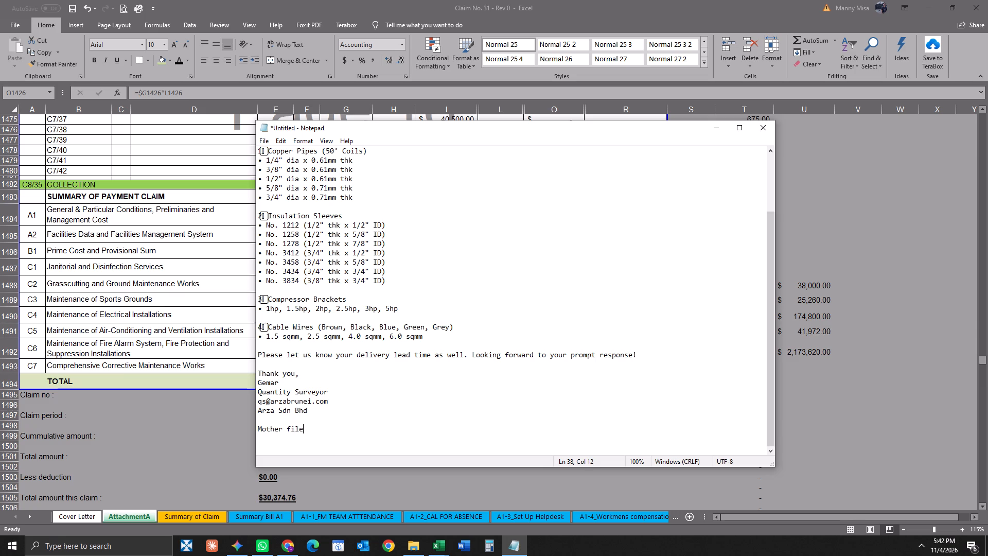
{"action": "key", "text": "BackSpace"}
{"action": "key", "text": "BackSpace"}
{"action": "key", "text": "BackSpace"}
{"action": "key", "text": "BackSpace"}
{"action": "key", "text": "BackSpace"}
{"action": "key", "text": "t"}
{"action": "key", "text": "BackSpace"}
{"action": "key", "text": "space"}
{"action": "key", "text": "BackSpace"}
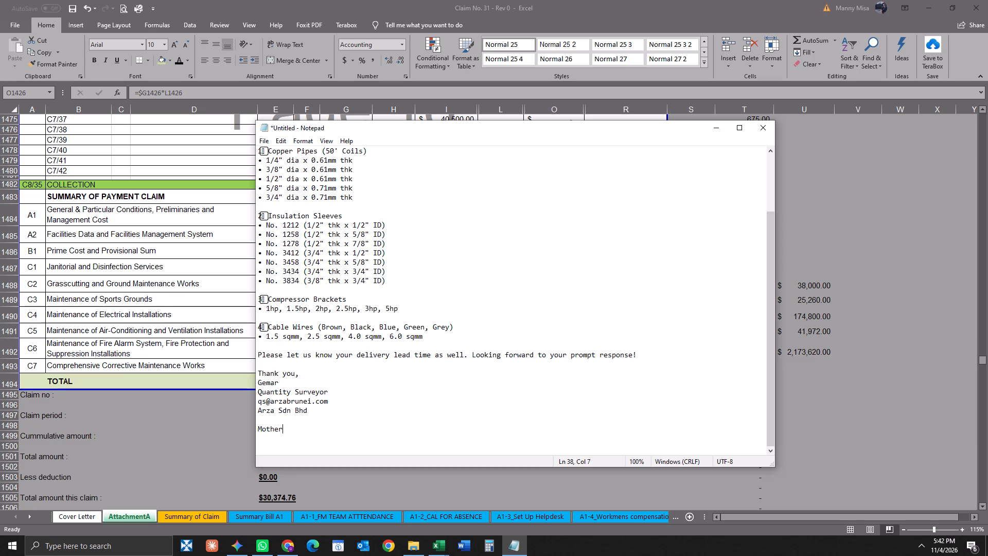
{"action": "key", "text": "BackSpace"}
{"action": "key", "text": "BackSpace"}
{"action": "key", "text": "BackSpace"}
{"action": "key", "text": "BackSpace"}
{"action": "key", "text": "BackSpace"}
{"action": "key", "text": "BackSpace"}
Below the Arza Sdn Bhd signature, in place of the Revisions list, write: On the tab called "AttachmentA" declared as the mother file.
{"action": "type", "text": "On the tab called"}
{"action": "key", "text": "space"}
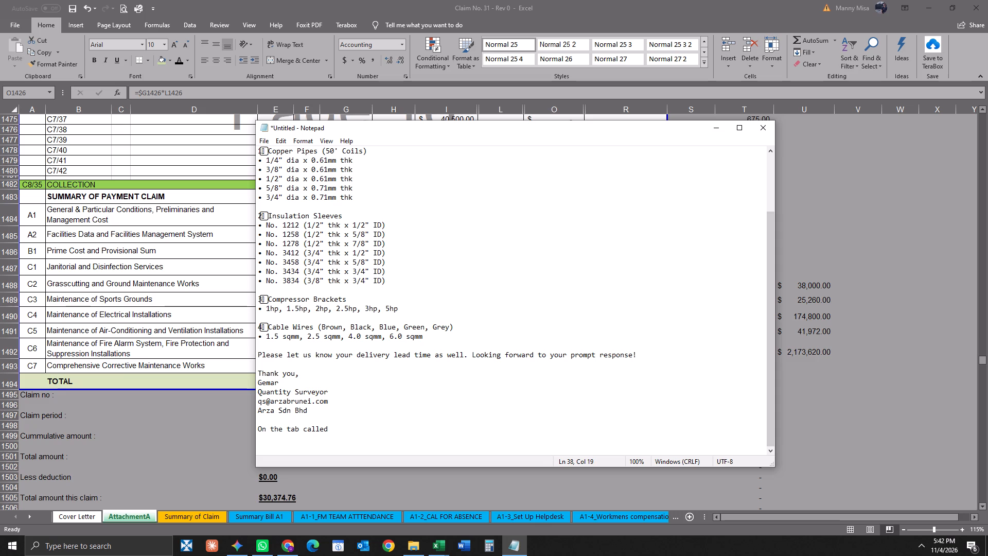
{"action": "type", "text": "\"AttachmentA\" declared as the mother"}
{"action": "key", "text": "space"}
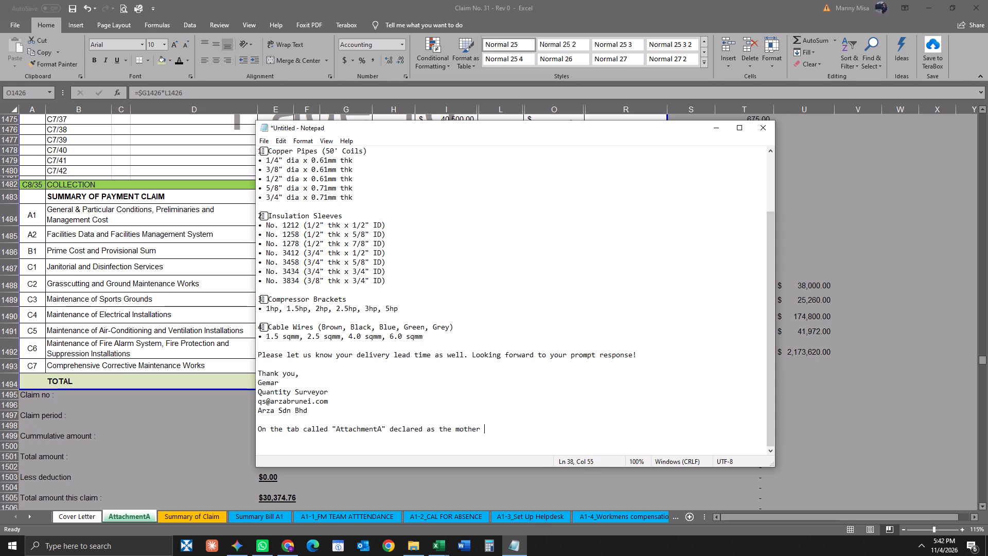
{"action": "type", "text": "file"}
{"action": "key", "text": "period"}
Start a second sentence after the mother file sentence with the words "Under the".
{"action": "key", "text": "space"}
{"action": "type", "text": "Under the"}
{"action": "key", "text": "space"}
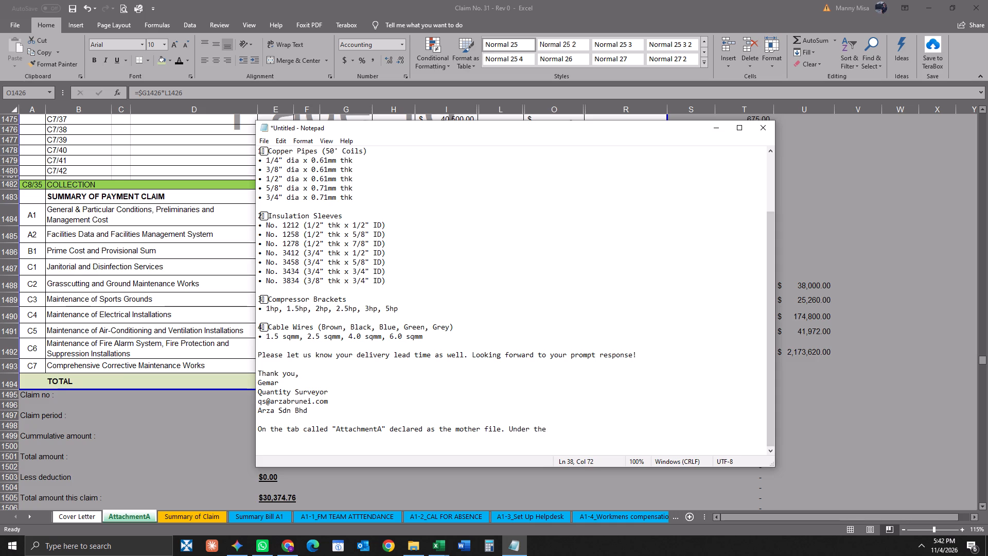
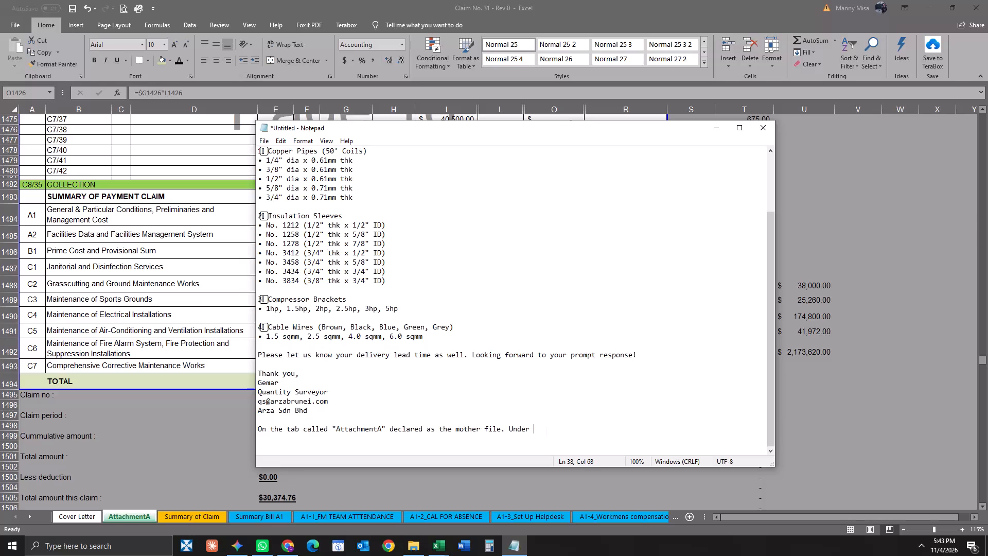
Replace the unfinished "Under" after the mother file sentence with: In summary, the calculation should be.
{"action": "key", "text": "BackSpace"}
{"action": "key", "text": "BackSpace"}
{"action": "key", "text": "BackSpace"}
{"action": "key", "text": "BackSpace"}
{"action": "key", "text": "BackSpace"}
{"action": "key", "text": "BackSpace"}
{"action": "type", "text": "In summary,"}
{"action": "key", "text": "space"}
{"action": "key", "text": "BackSpace"}
{"action": "key", "text": "space"}
{"action": "type", "text": "the ca"}
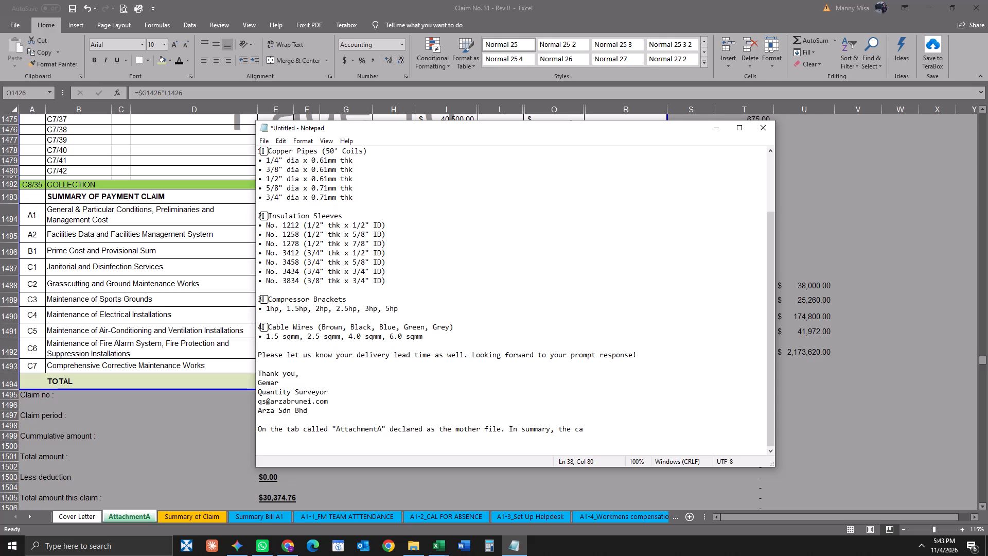
{"action": "type", "text": "lculation should be"}
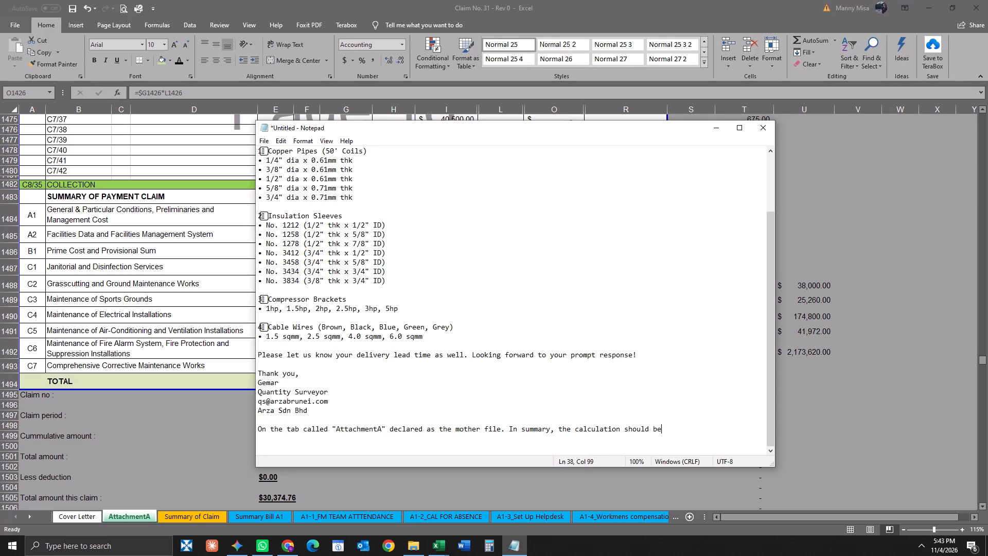
Continue the summary sentence with the formula "A1+A2+C1+C2+C3+C4+C5+C6+C7 = SUBTOTAL".
{"action": "key", "text": "space"}
{"action": "type", "text": "A1+"}
{"action": "type", "text": "A2"}
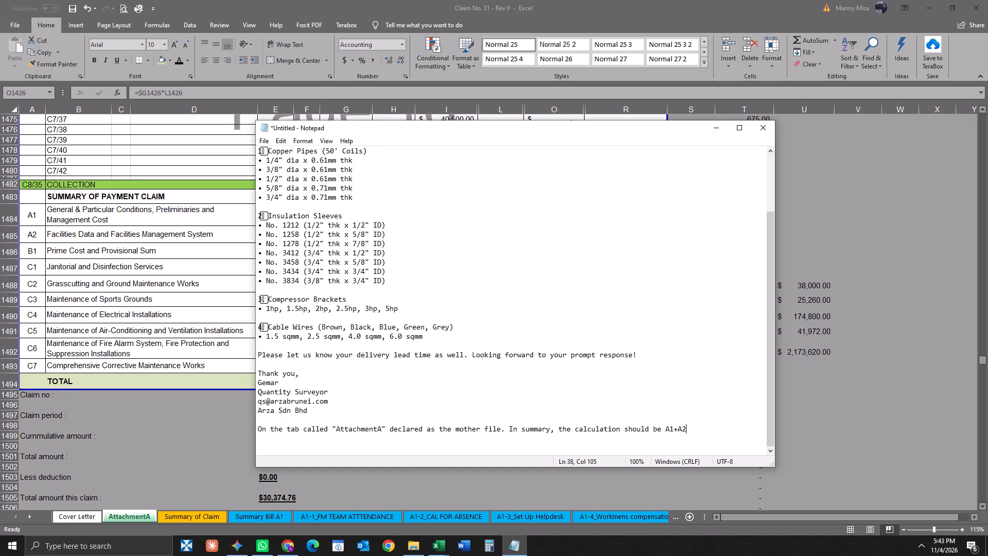
{"action": "key", "text": "shift+plus"}
{"action": "type", "text": "C1+C2+"}
{"action": "type", "text": "C3+C4"}
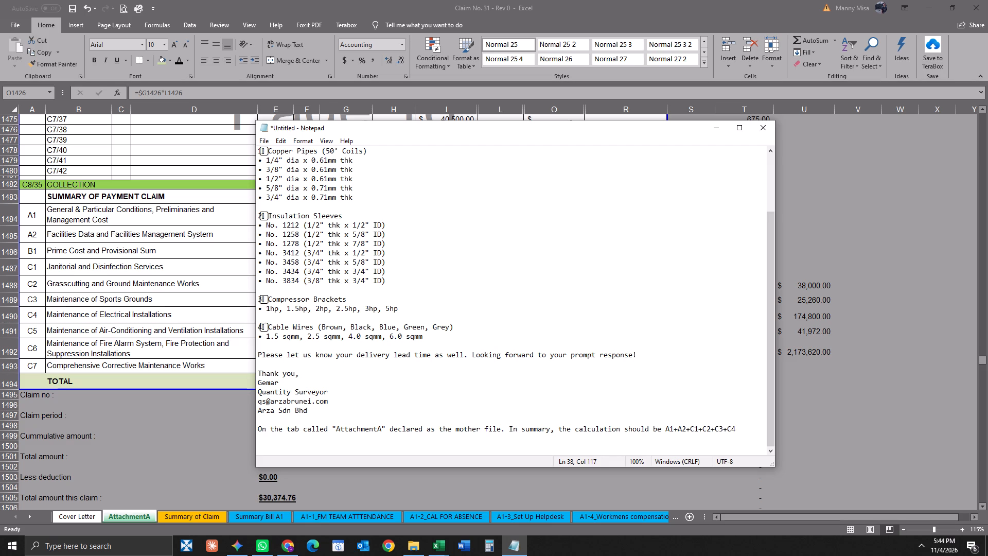
{"action": "type", "text": "+C5"}
{"action": "type", "text": "+C"}
{"action": "type", "text": "6+C"}
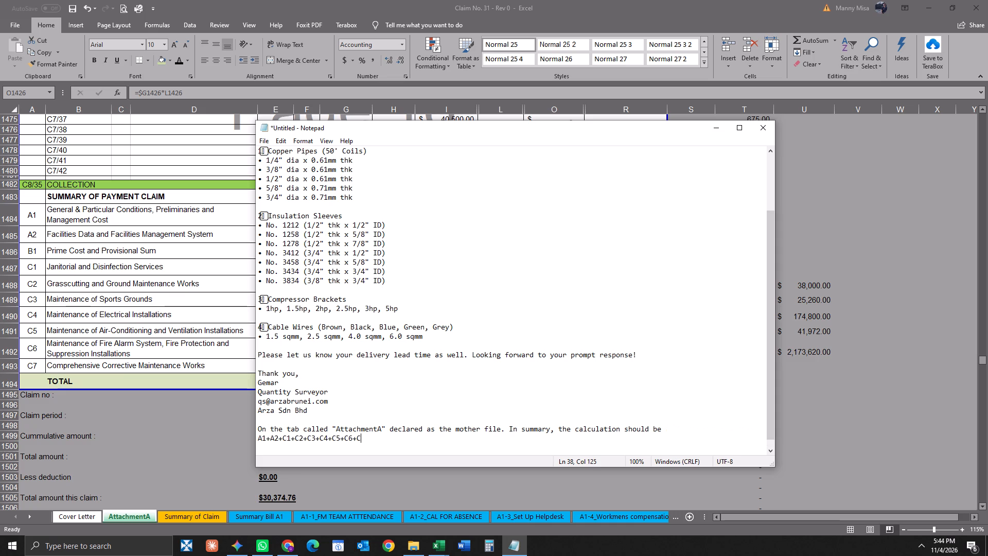
{"action": "key", "text": "7"}
{"action": "key", "text": "space"}
{"action": "type", "text": "= SUBTOTAL"}
After SUBTOTAL, add the open parenthetical "(excluding B1 since this is a provisional sum, this budget are for the works".
{"action": "key", "text": "space"}
{"action": "type", "text": "(excluding B1 since this"}
{"action": "key", "text": "space"}
{"action": "type", "text": "is a provisional sum,"}
{"action": "key", "text": "space"}
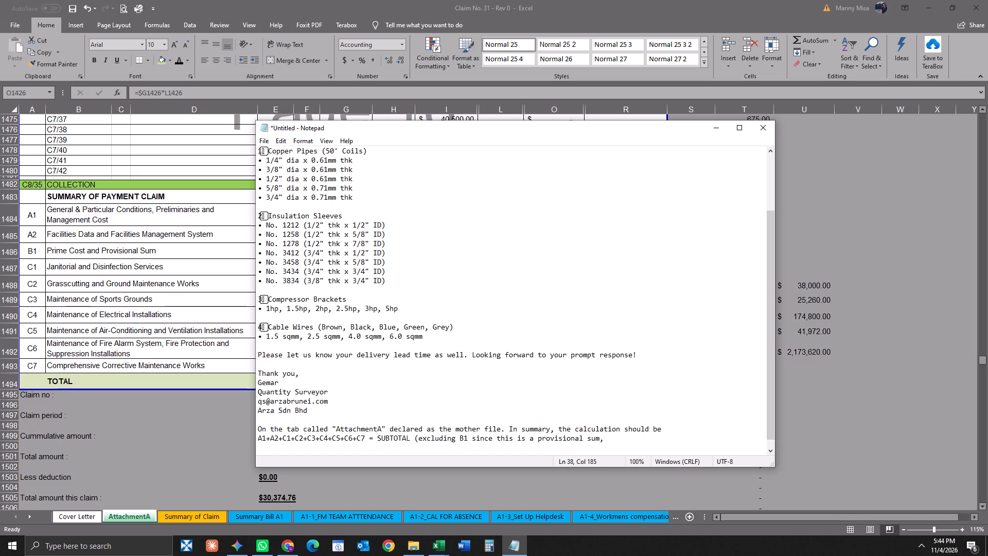
{"action": "type", "text": "this budget are for the works"}
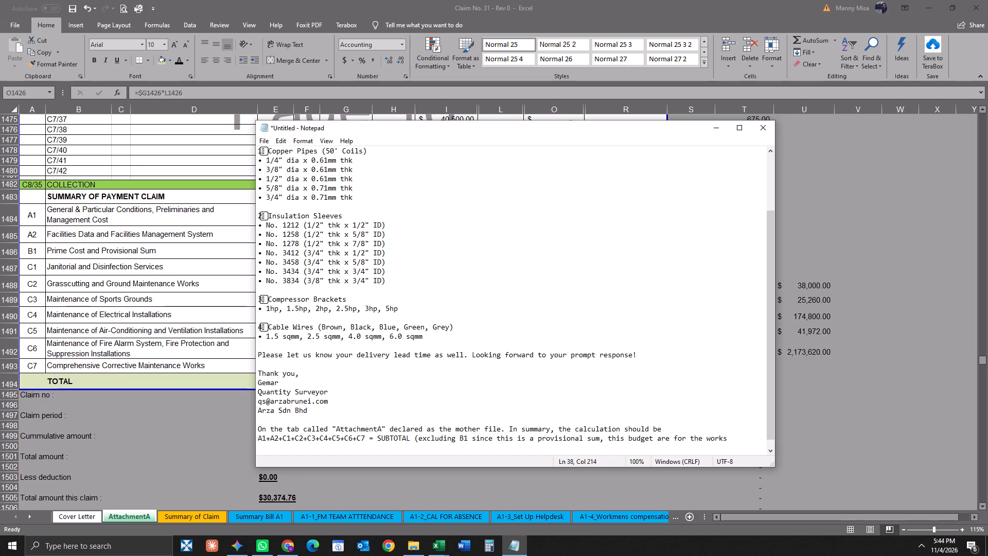
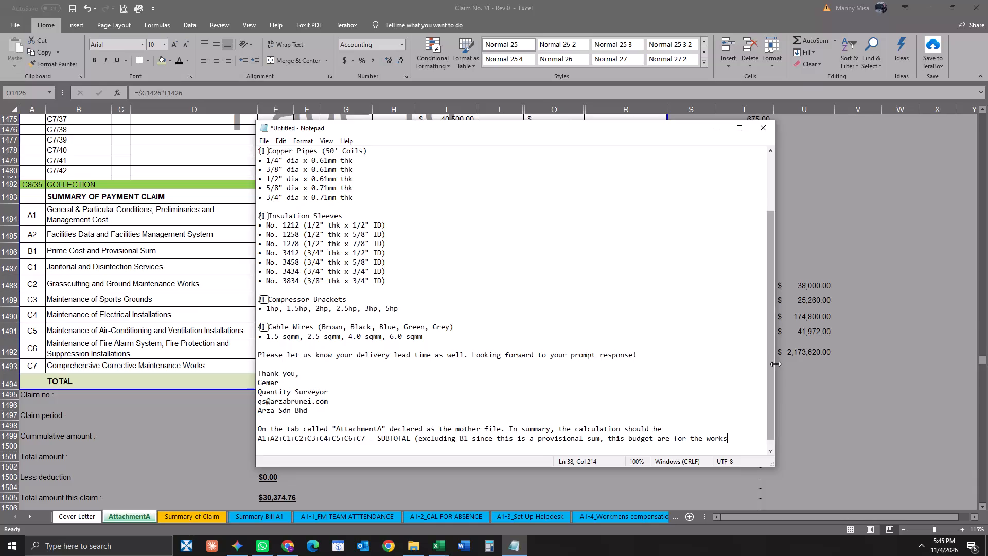
Save the notes as a text document named "GEMZ NOTES" in the Dropbox folder.
{"action": "left_click_drag", "start_coordinate": [775, 364], "coordinate": [935, 366]}
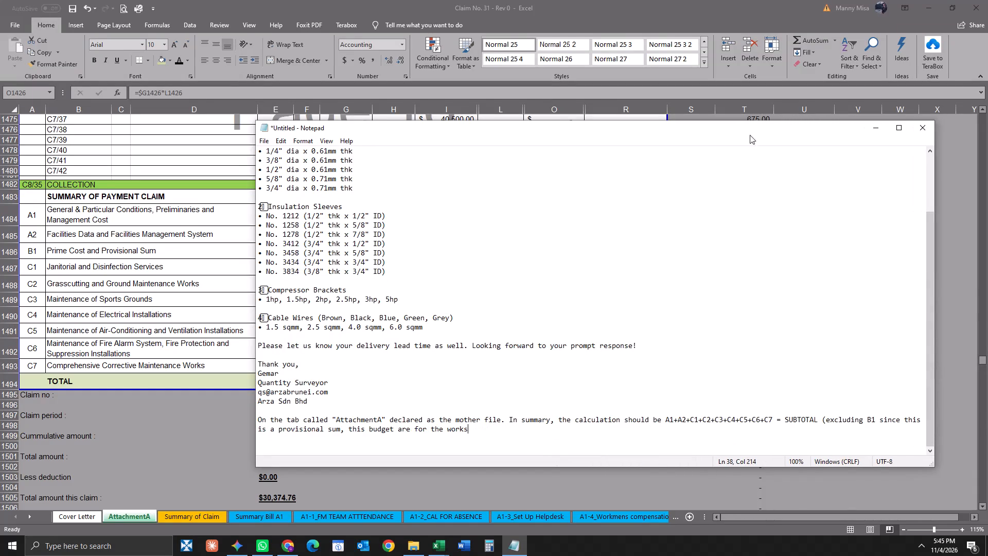
{"action": "left_click_drag", "start_coordinate": [741, 126], "coordinate": [596, 49]}
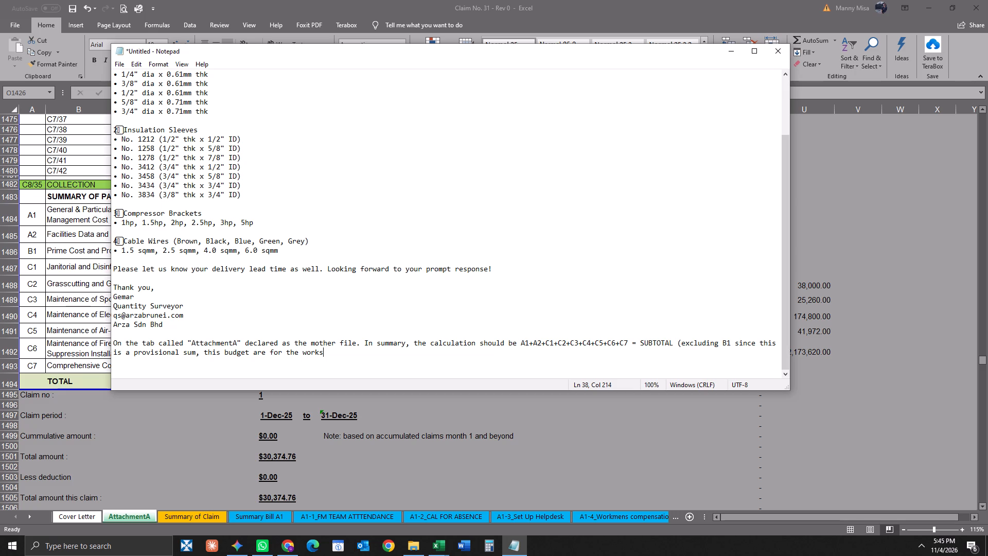
{"action": "left_click_drag", "start_coordinate": [786, 271], "coordinate": [792, 326]}
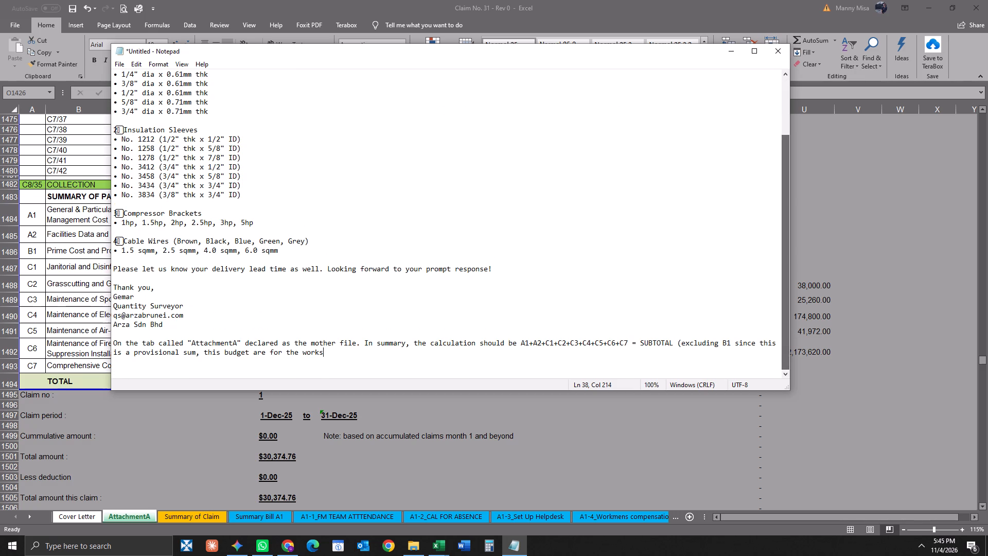
{"action": "key", "text": "ctrl+s"}
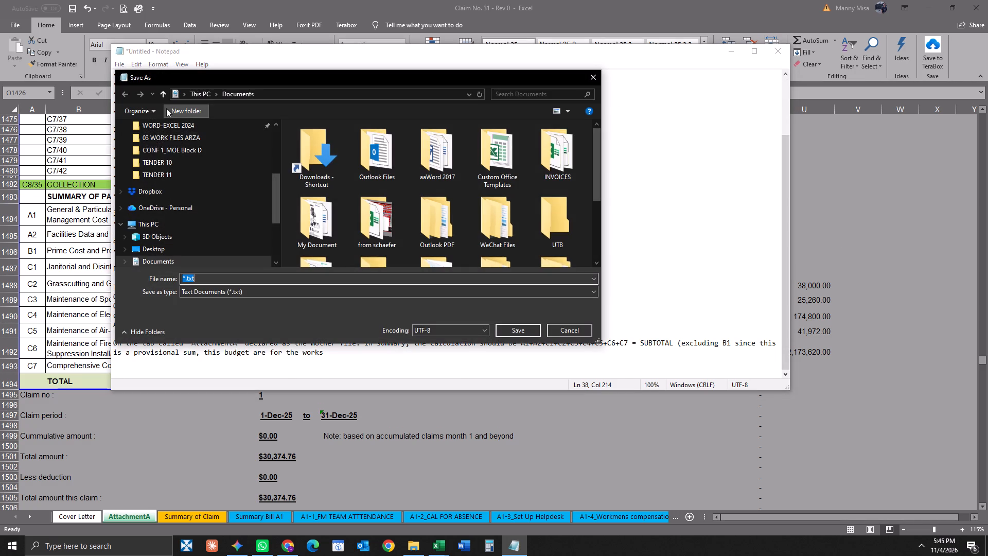
{"action": "left_click", "coordinate": [180, 189]}
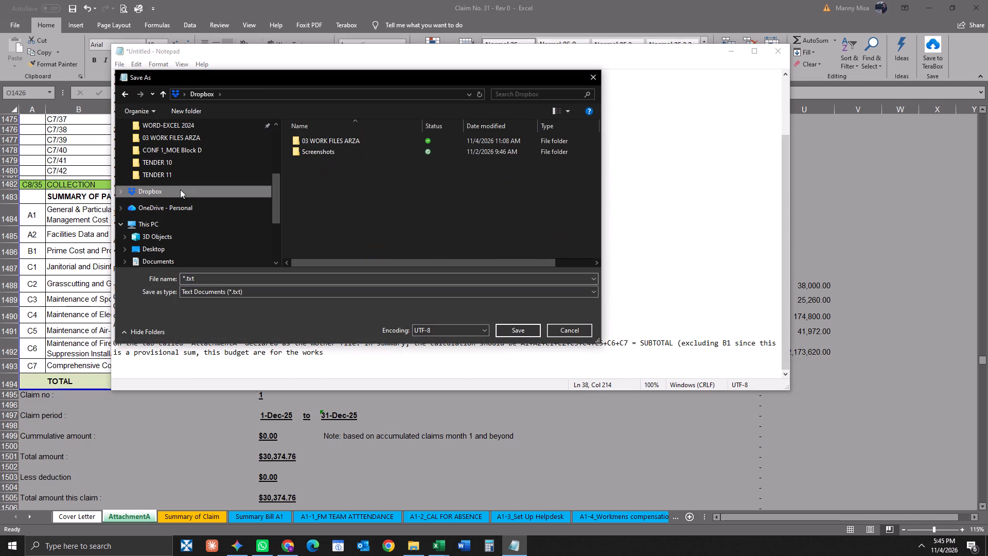
{"action": "left_click", "coordinate": [301, 276]}
{"action": "type", "text": "GEM"}
{"action": "key", "text": "space"}
{"action": "key", "text": "shift+BackSpace"}
{"action": "type", "text": "Z NOTES"}
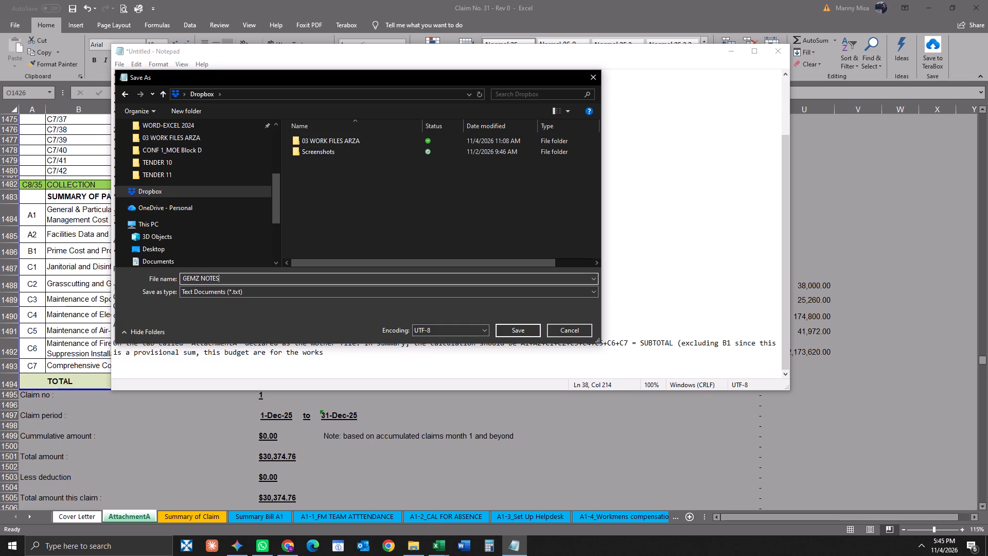
{"action": "key", "text": "Return"}
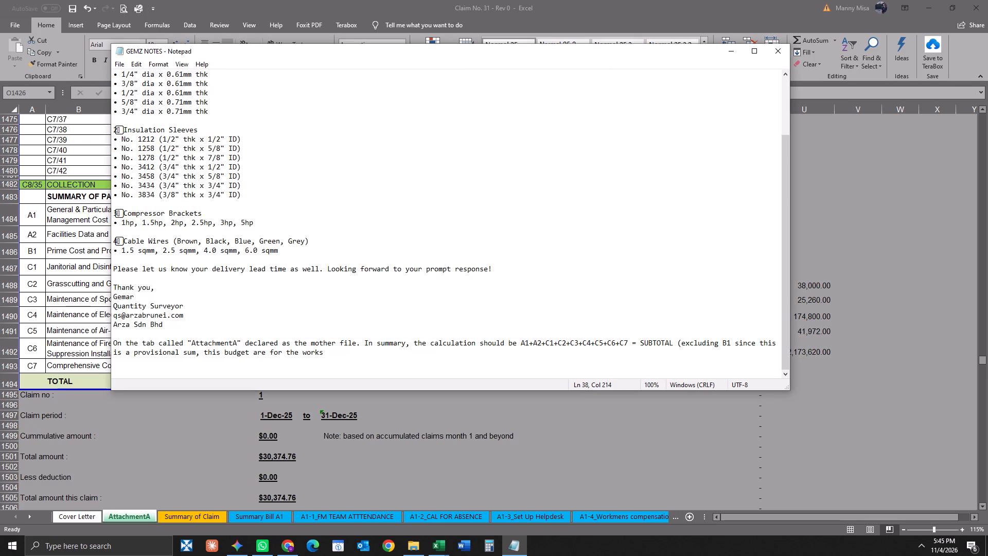
Insert the heading "FM 1" above the AttachmentA paragraph, with a blank line between them.
{"action": "left_click", "coordinate": [275, 331]}
{"action": "key", "text": "Return"}
{"action": "type", "text": "FM1"}
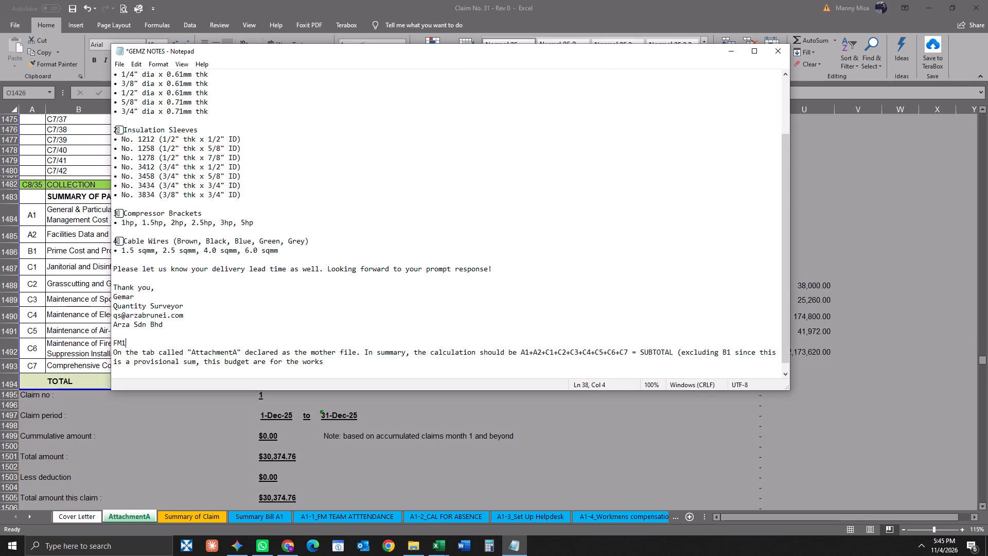
{"action": "key", "text": "BackSpace"}
{"action": "key", "text": "space"}
{"action": "type", "text": "1"}
{"action": "key", "text": "Return"}
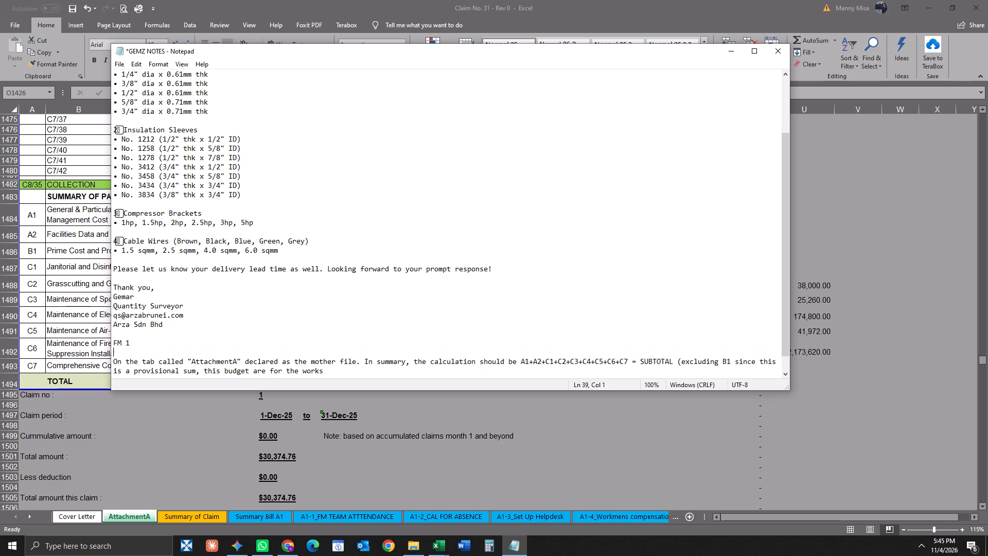
Add about 20 blank lines after the AttachmentA paragraph at the end of the notes.
{"action": "left_click_drag", "start_coordinate": [787, 346], "coordinate": [781, 379]}
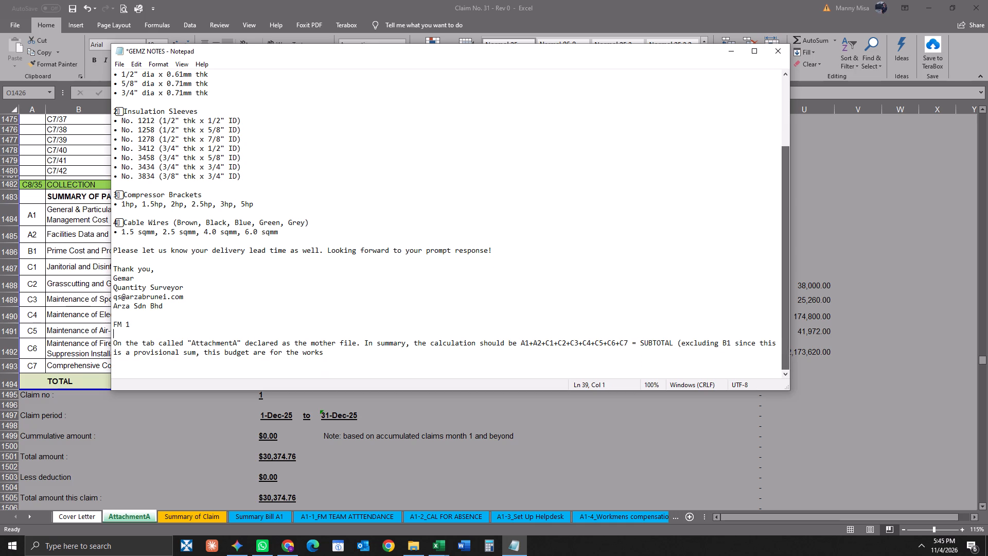
{"action": "left_click", "coordinate": [511, 351]}
{"action": "key", "text": "Return"}
{"action": "key", "text": "Return"}
{"action": "key", "text": "Return"}
{"action": "key", "text": "Return"}
{"action": "key", "text": "Return"}
{"action": "key", "text": "Return"}
{"action": "key", "text": "Return"}
{"action": "key", "text": "Return"}
{"action": "key", "text": "Return"}
{"action": "key", "text": "Return"}
{"action": "key", "text": "Return"}
{"action": "key", "text": "Return"}
{"action": "key", "text": "Return"}
{"action": "key", "text": "Return"}
{"action": "key", "text": "Return"}
{"action": "key", "text": "Return"}
{"action": "key", "text": "Return"}
{"action": "key", "text": "Return"}
{"action": "key", "text": "Return"}
{"action": "key", "text": "Return"}
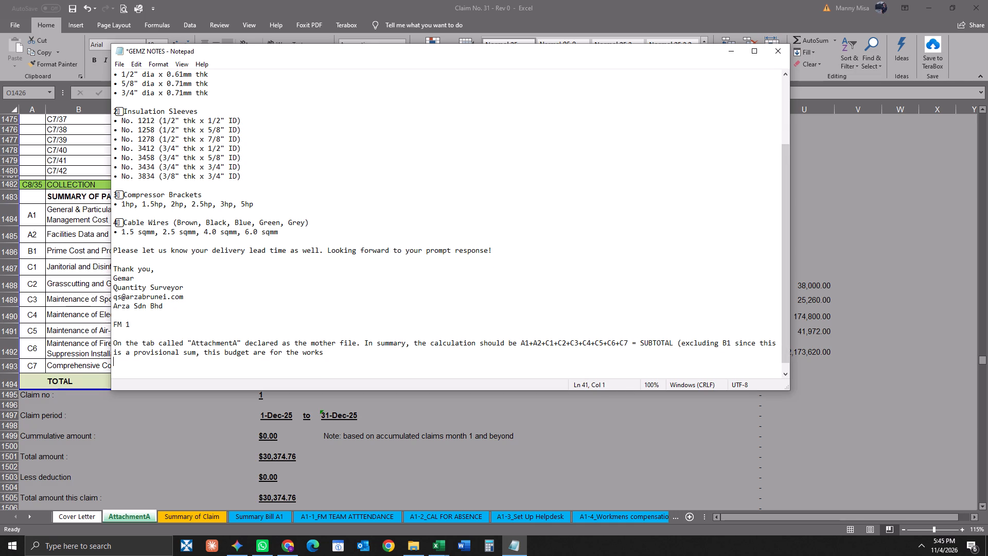
Finish the parenthetical about B1 after "for the works" with "that are proposed and not a maintenance)".
{"action": "left_click", "coordinate": [372, 173]}
{"action": "left_click", "coordinate": [365, 165]}
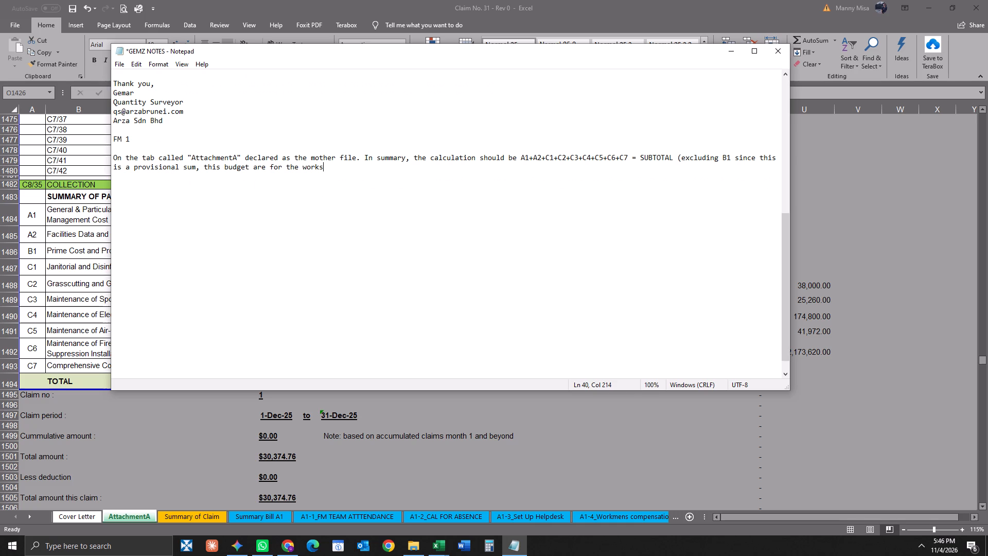
{"action": "key", "text": "space"}
{"action": "type", "text": "that are proposed and not a mi"}
{"action": "key", "text": "BackSpace"}
{"action": "type", "text": "aintan"}
{"action": "key", "text": "BackSpace"}
{"action": "key", "text": "BackSpace"}
{"action": "type", "text": "enance"}
{"action": "key", "text": "shift+parenright"}
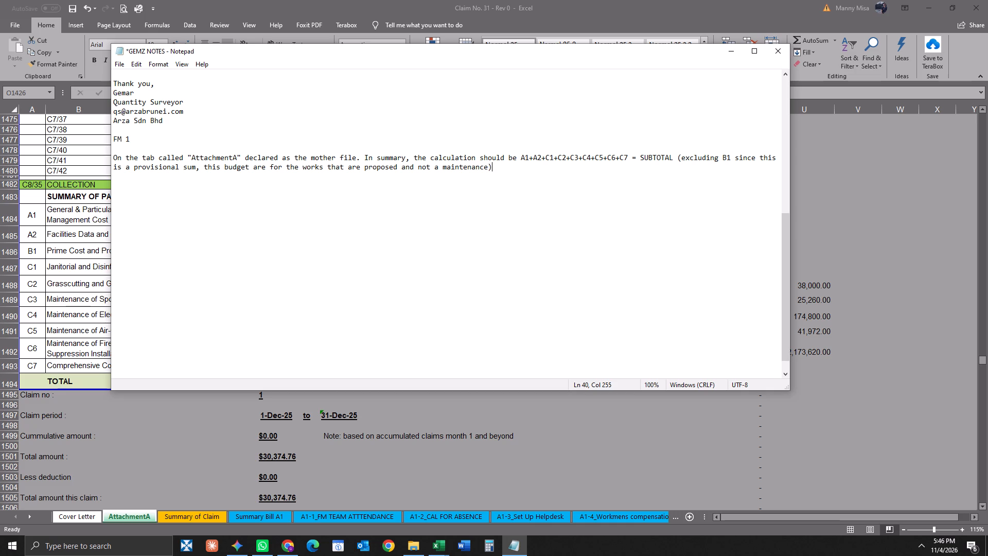
Continue the paragraph with ". Therefore SUBTOTAL / 60 months =".
{"action": "type", "text": ". Therf"}
{"action": "key", "text": "BackSpace"}
{"action": "type", "text": "efore SUB"}
{"action": "type", "text": "TOTAL"}
{"action": "key", "text": "space"}
{"action": "type", "text": "/"}
{"action": "key", "text": "space"}
{"action": "type", "text": "60"}
{"action": "key", "text": "space"}
{"action": "type", "text": "months ="}
{"action": "key", "text": "space"}
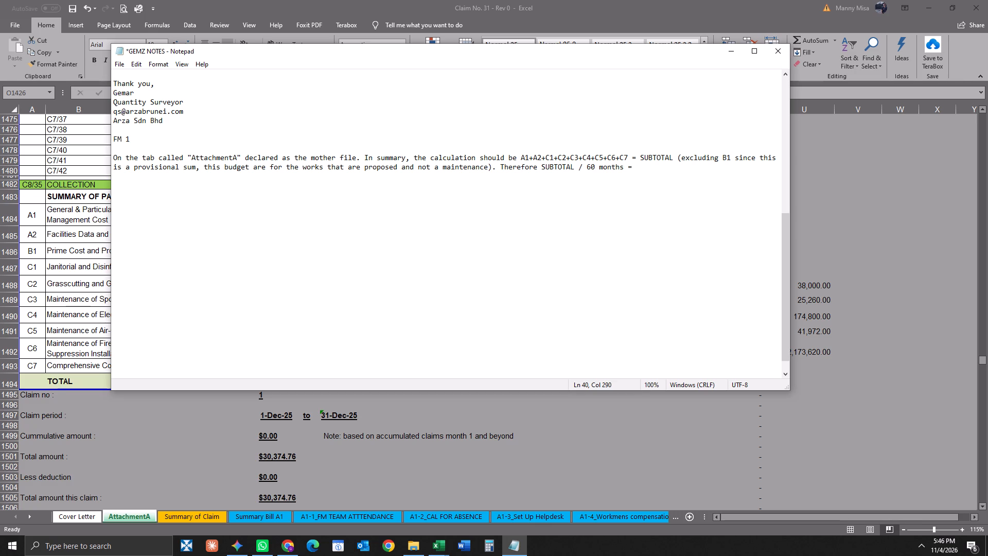
Rename SUBTOTAL to SUBTOTAL1 at the end of the A1 to C7 addition formula.
{"action": "left_click", "coordinate": [674, 157]}
{"action": "key", "text": "1"}
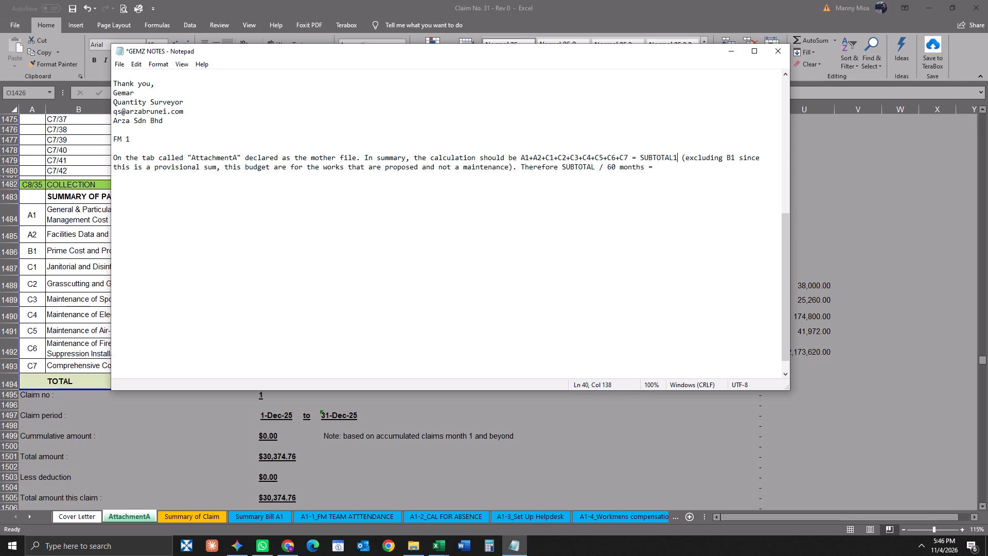
Complete the 60-month division with "SUBTOTAL2" and add the open parenthetical "(equivalent to".
{"action": "left_click", "coordinate": [667, 167]}
{"action": "type", "text": "SUBTOTAL2"}
{"action": "key", "text": "space"}
{"action": "type", "text": "("}
{"action": "type", "text": "equi"}
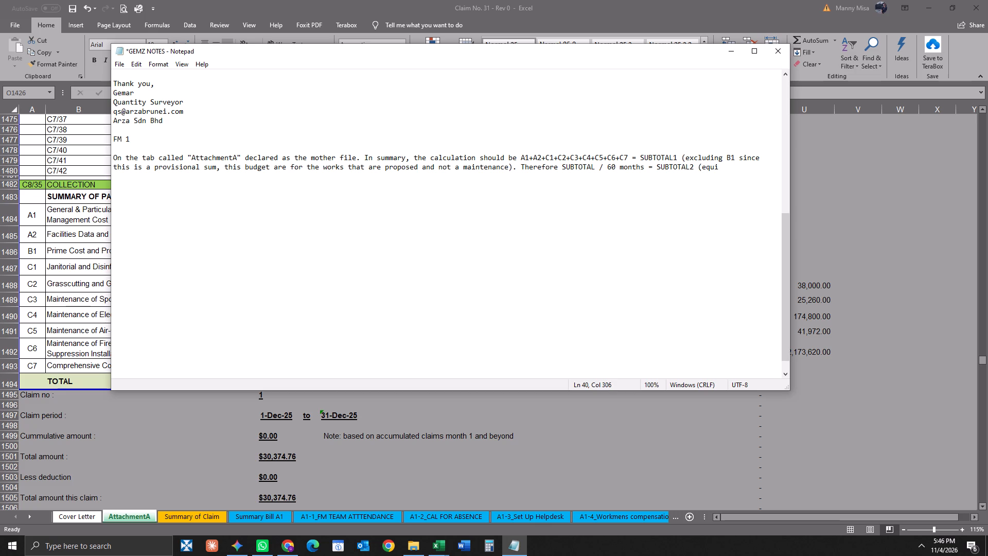
{"action": "type", "text": "valent to"}
{"action": "key", "text": "space"}
Switch to the Excel workbook and clear the B1 Prime Cost and Provisional Sum amount in the payment claim summary, cell I1486.
{"action": "left_click", "coordinate": [876, 193]}
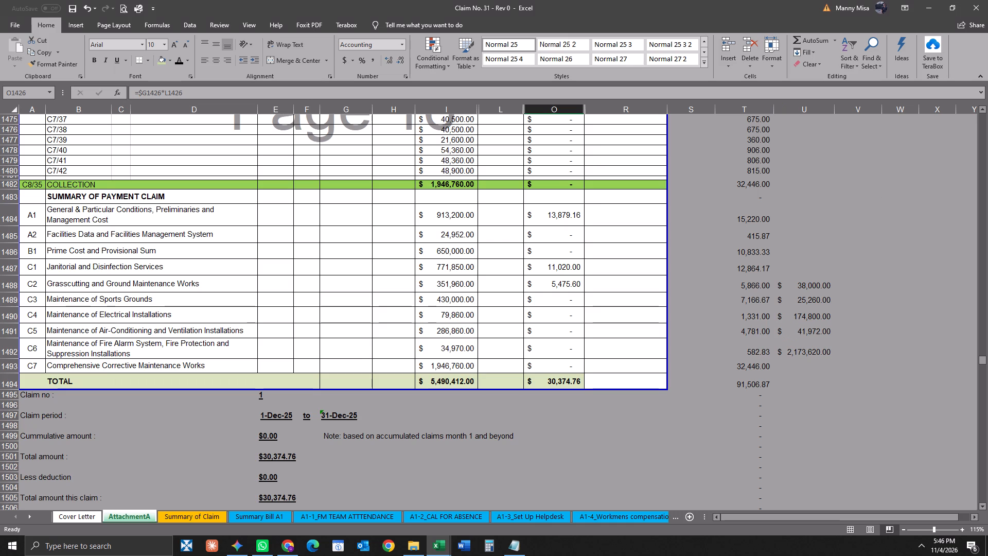
{"action": "left_click", "coordinate": [463, 254]}
{"action": "key", "text": "BackSpace"}
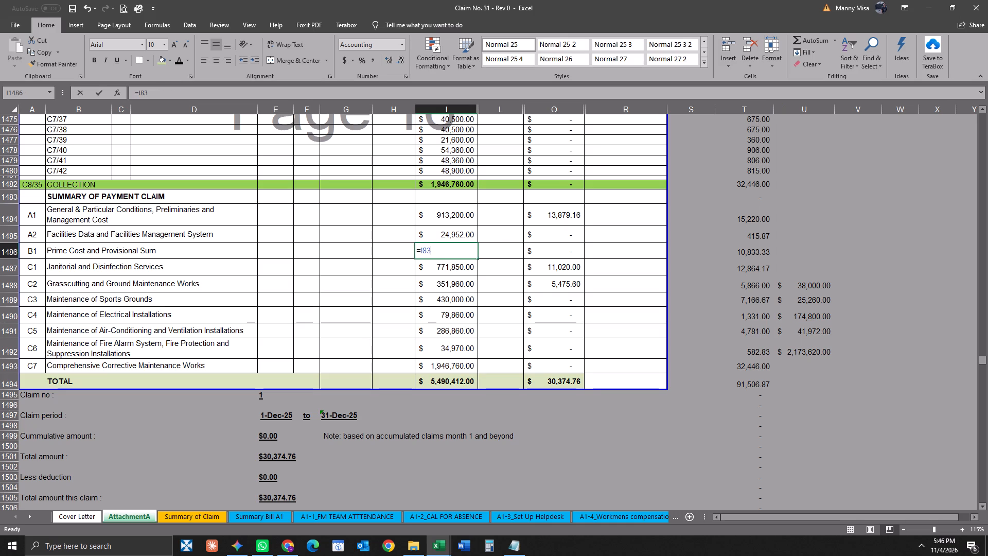
{"action": "left_click", "coordinate": [510, 290]}
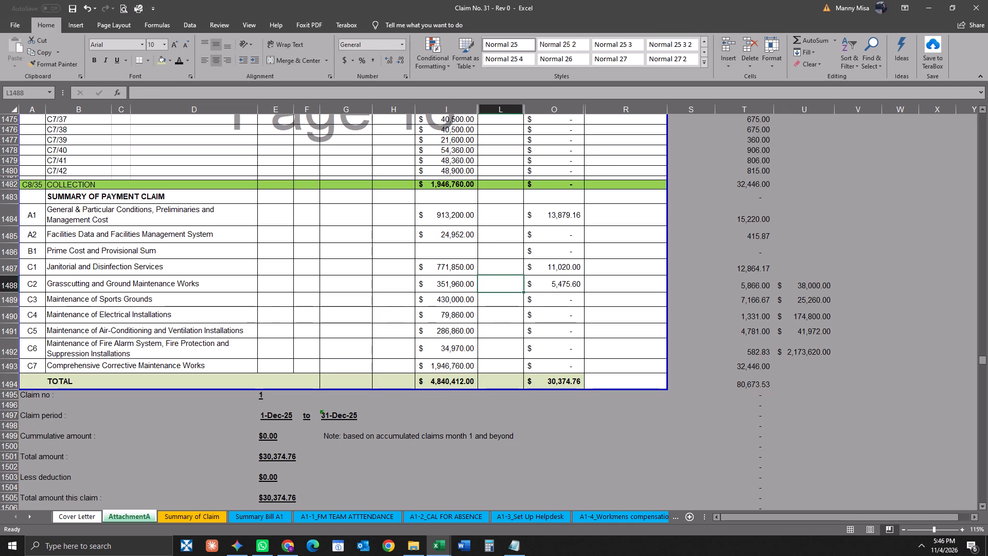
Check the formula for the monthly amount beside the TOTAL row, cell T1494.
{"action": "left_click", "coordinate": [755, 387]}
{"action": "left_click", "coordinate": [223, 90]}
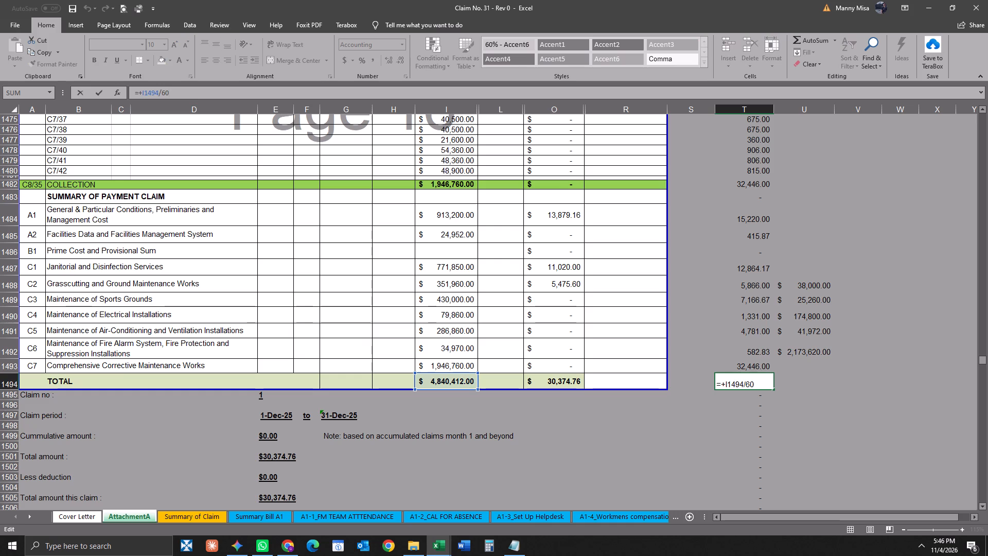
{"action": "left_click", "coordinate": [547, 321]}
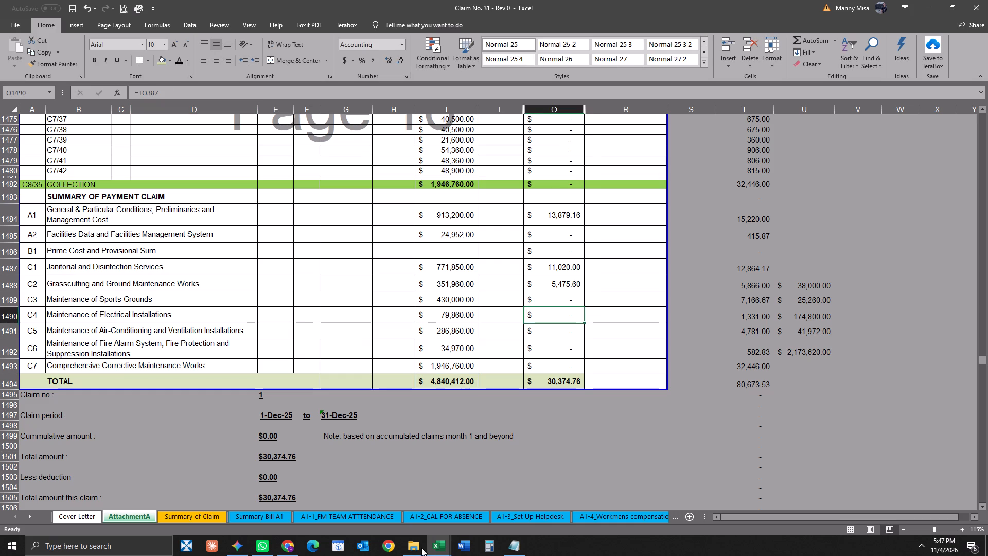
Switch back to the Notepad notes and complete the "equivalent to" parenthetical with "80,673.53)".
{"action": "left_click", "coordinate": [517, 551]}
{"action": "left_click_drag", "start_coordinate": [652, 50], "coordinate": [604, 52]}
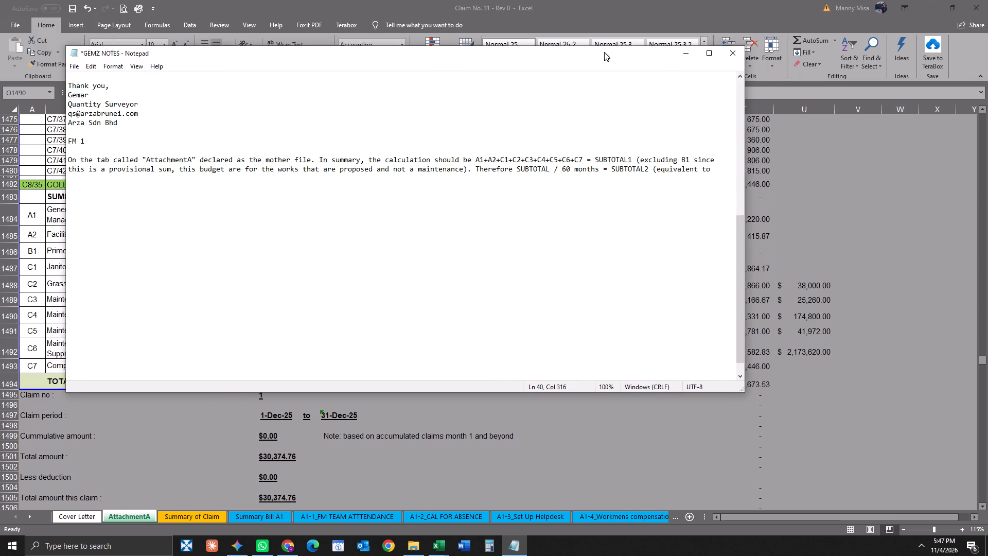
{"action": "left_click_drag", "start_coordinate": [604, 52], "coordinate": [560, 54]}
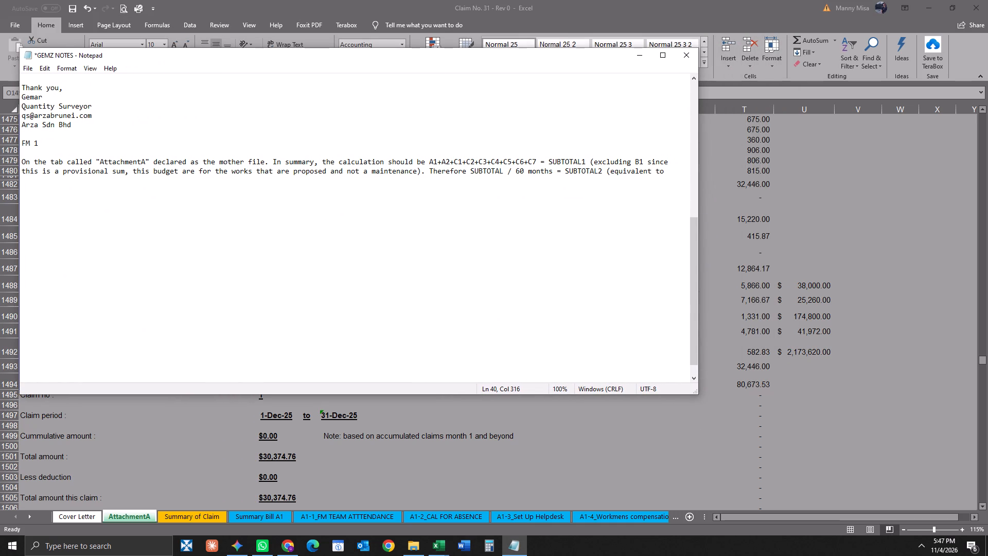
{"action": "type", "text": "80,673"}
{"action": "type", "text": ".53"}
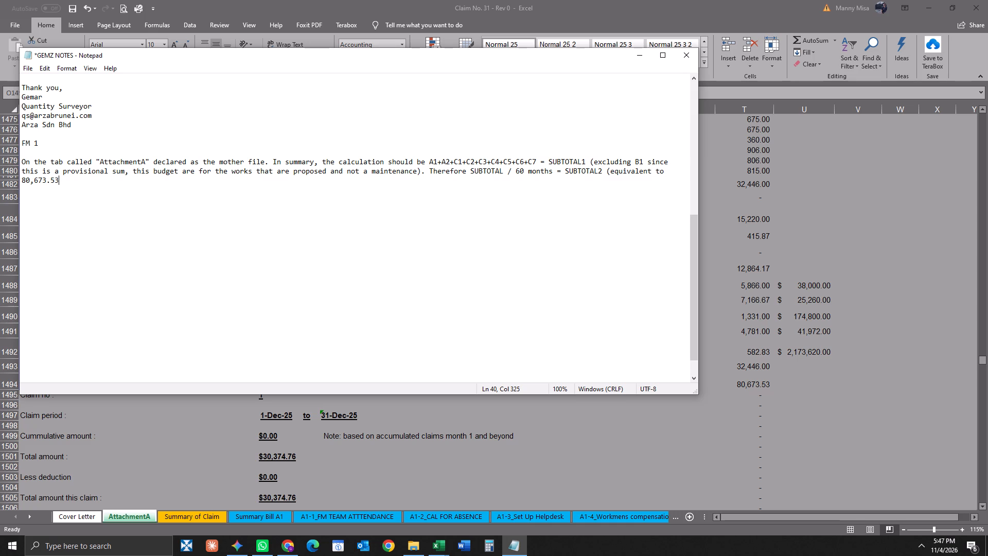
{"action": "key", "text": "shift+parenright"}
In the Excel workbook, undo the clearing of the B1 Prime Cost and Provisional Sum amount.
{"action": "left_click", "coordinate": [782, 412]}
{"action": "key", "text": "ctrl+z"}
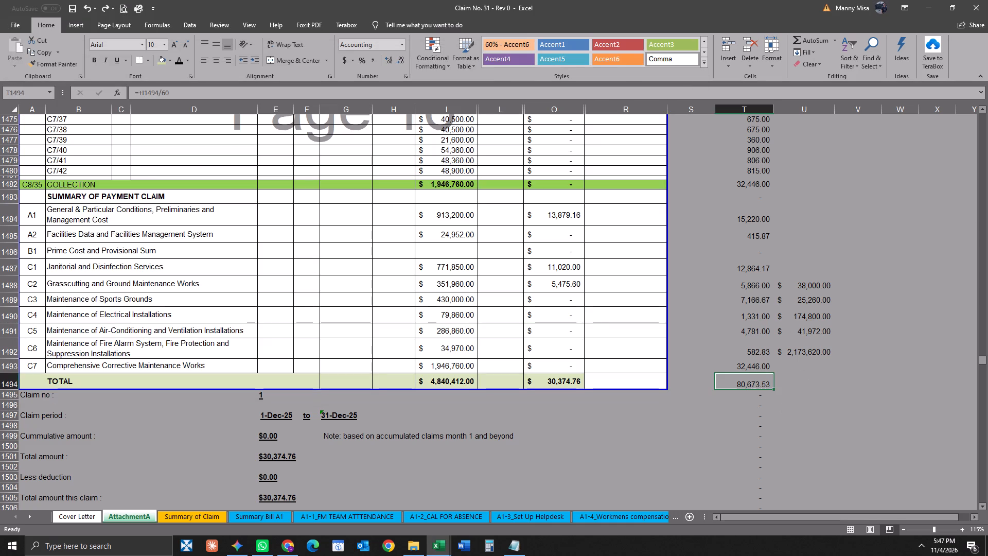
{"action": "left_click", "coordinate": [495, 276]}
{"action": "key", "text": "ctrl+z"}
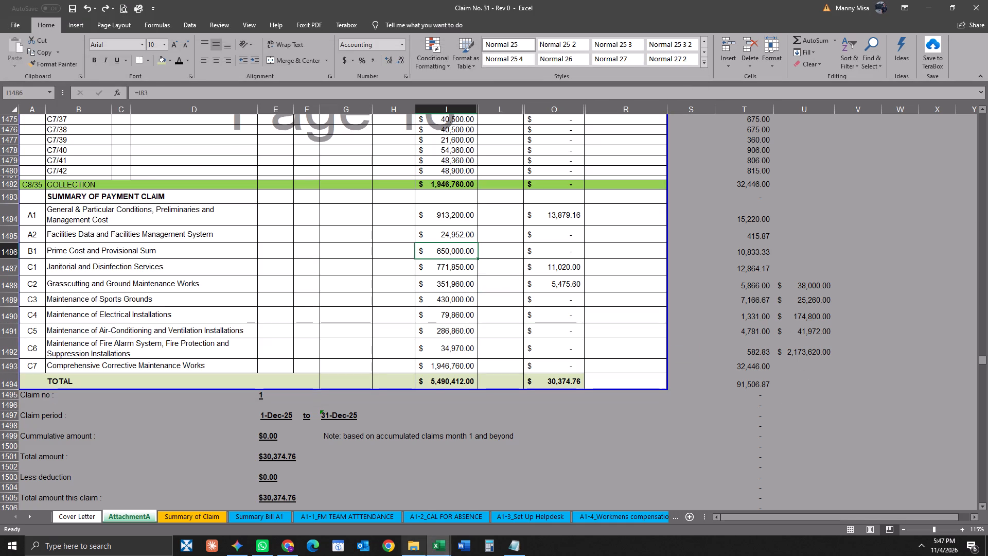
In the Notepad notes, insert "/month for 60 months" after 80,673.53 inside the parenthetical and end the sentence with a period.
{"action": "left_click", "coordinate": [514, 548]}
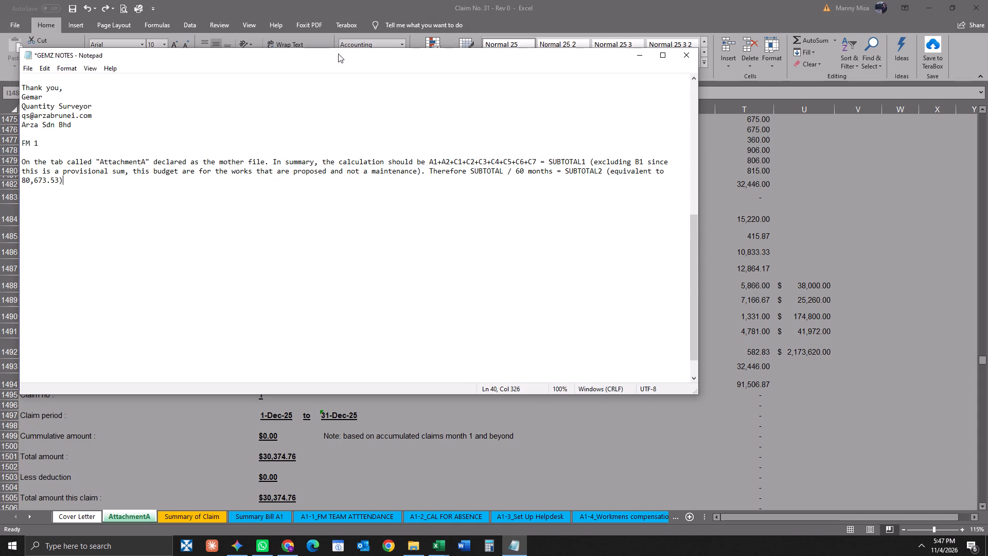
{"action": "left_click_drag", "start_coordinate": [338, 54], "coordinate": [461, 74]}
{"action": "left_click", "coordinate": [180, 201]}
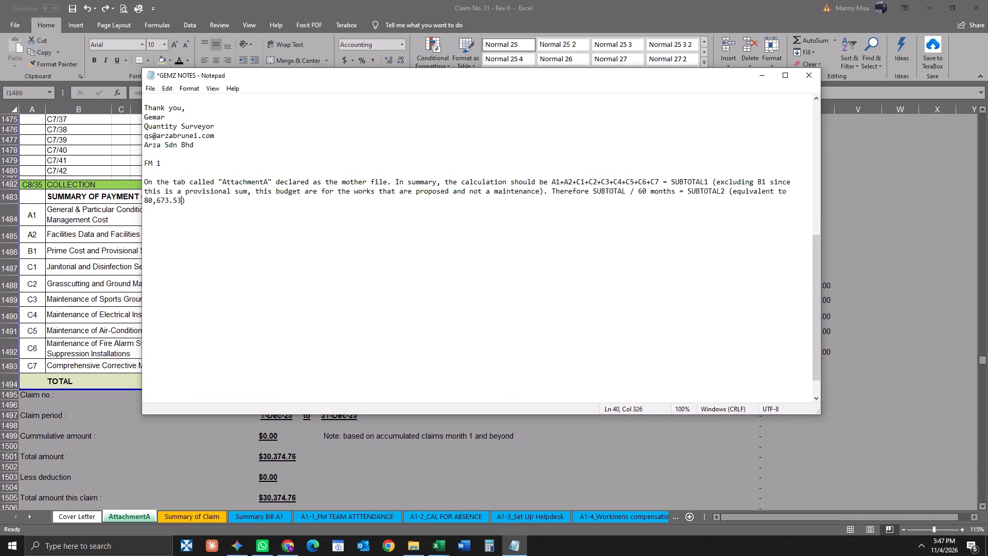
{"action": "key", "text": "slash"}
{"action": "type", "text": "month for 60 months"}
{"action": "key", "text": "Right"}
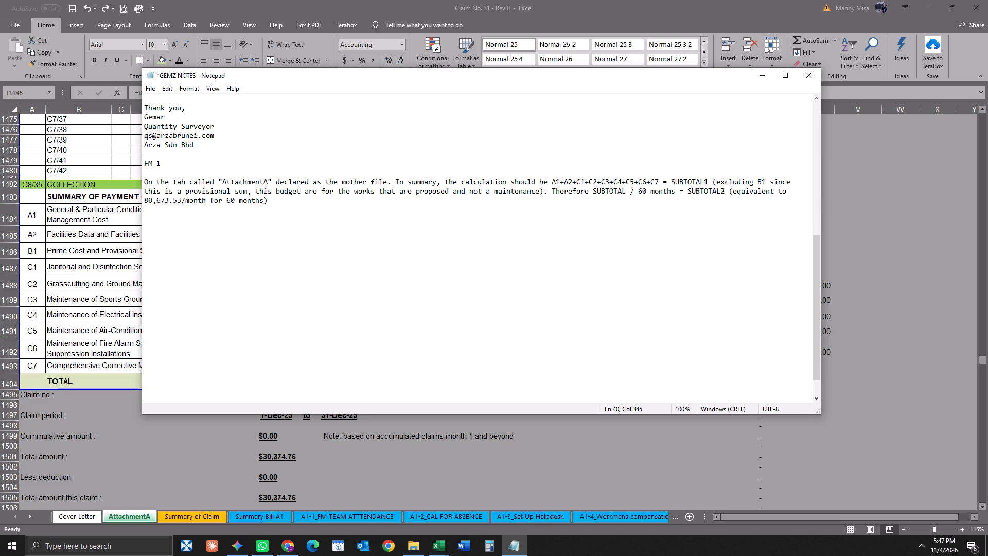
{"action": "key", "text": "Right"}
{"action": "key", "text": "Left"}
{"action": "key", "text": "period"}
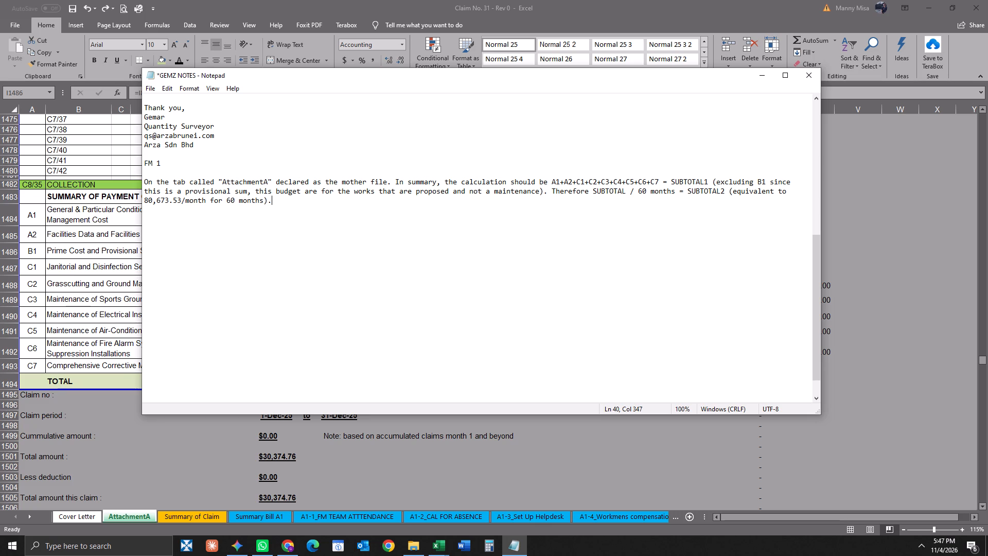
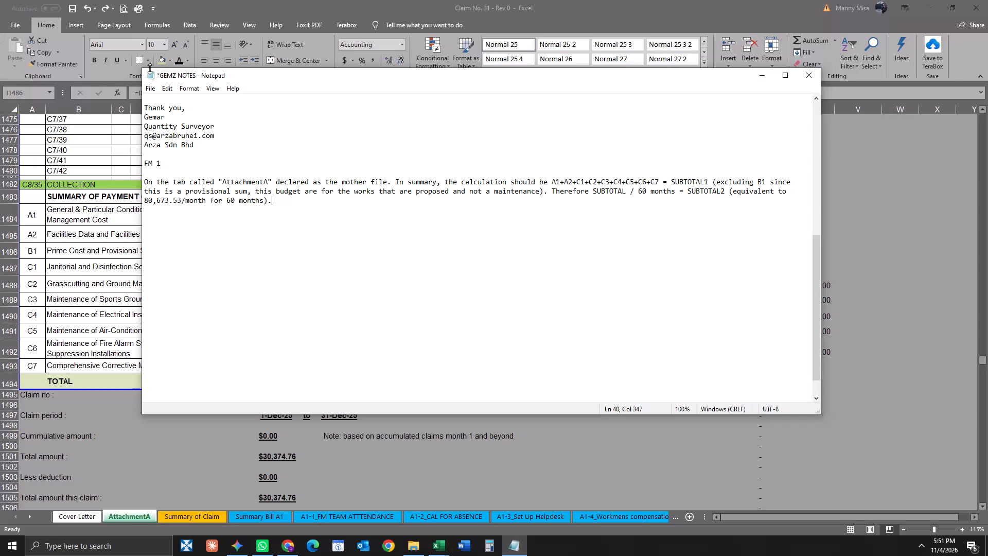
Number the AttachmentA paragraph under FM 1 as item "1. ".
{"action": "left_click", "coordinate": [157, 176]}
{"action": "left_click", "coordinate": [144, 184]}
{"action": "key", "text": "1"}
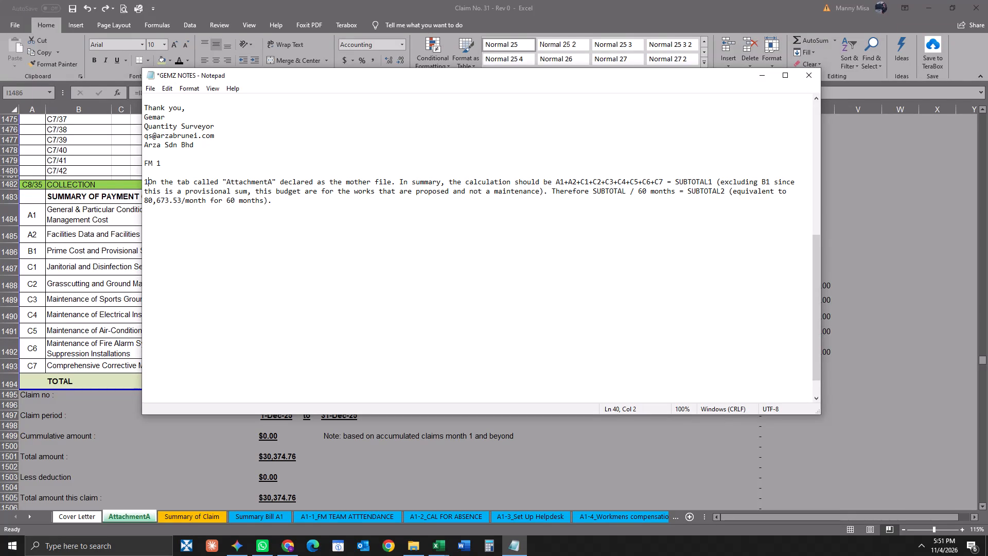
{"action": "type", "text": "."}
{"action": "key", "text": "space"}
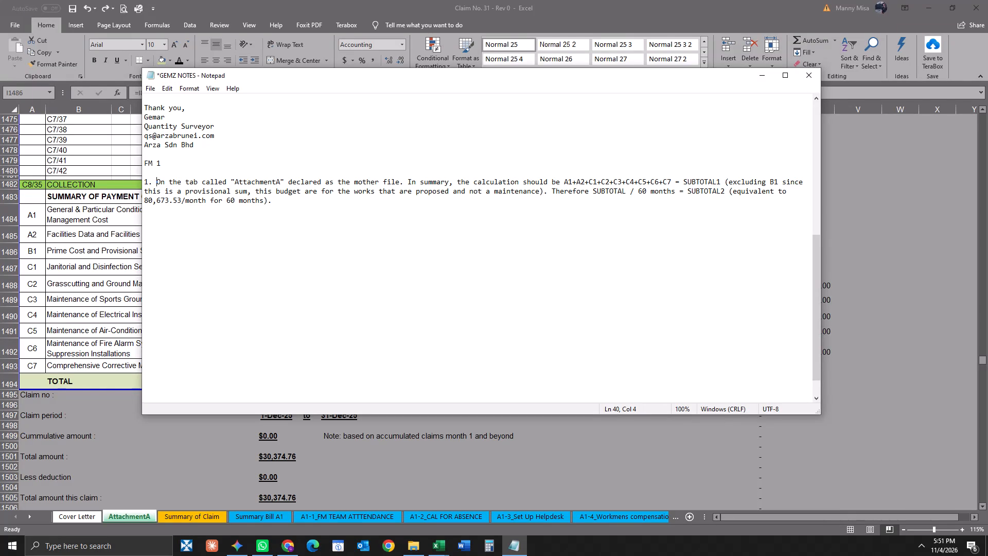
Append the sentence "By this setup, we should be earning SUBTOTAL2." to the end of item 1.
{"action": "left_click", "coordinate": [282, 202]}
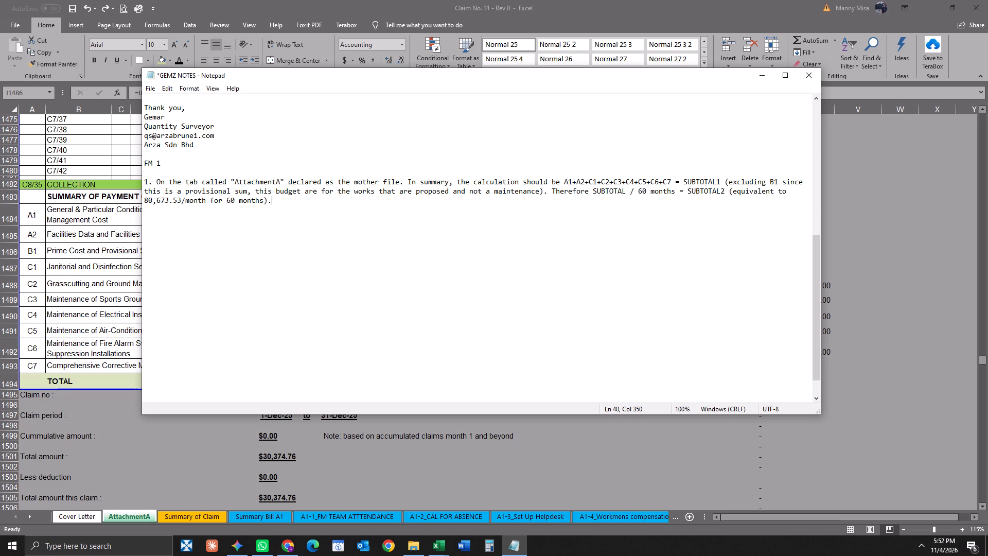
{"action": "key", "text": "space"}
{"action": "type", "text": "By this setup, we should be earning SUB"}
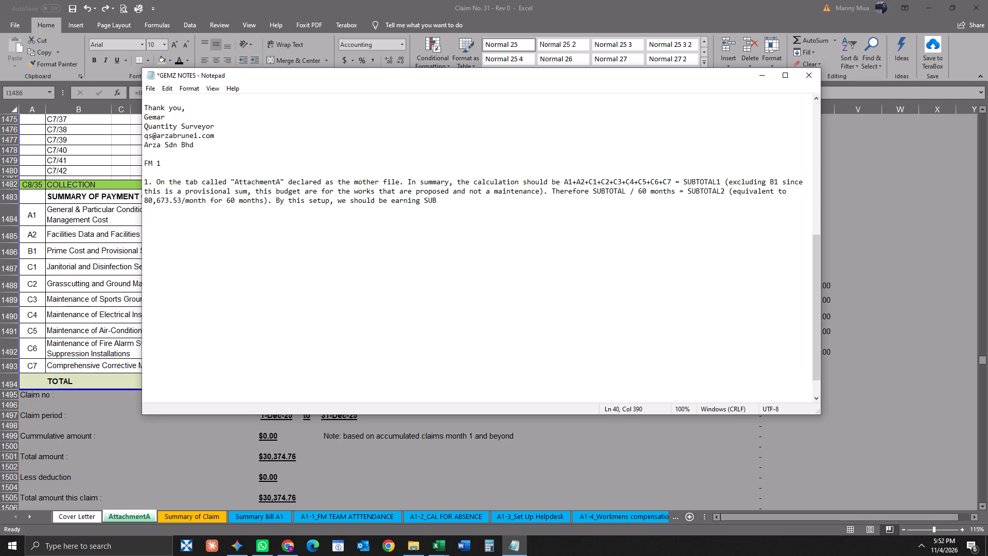
{"action": "type", "text": "TOTAL2"}
{"action": "key", "text": "period"}
Start a new numbered item "2. " on the line below item 1.
{"action": "key", "text": "Return"}
{"action": "type", "text": "2."}
{"action": "key", "text": "space"}
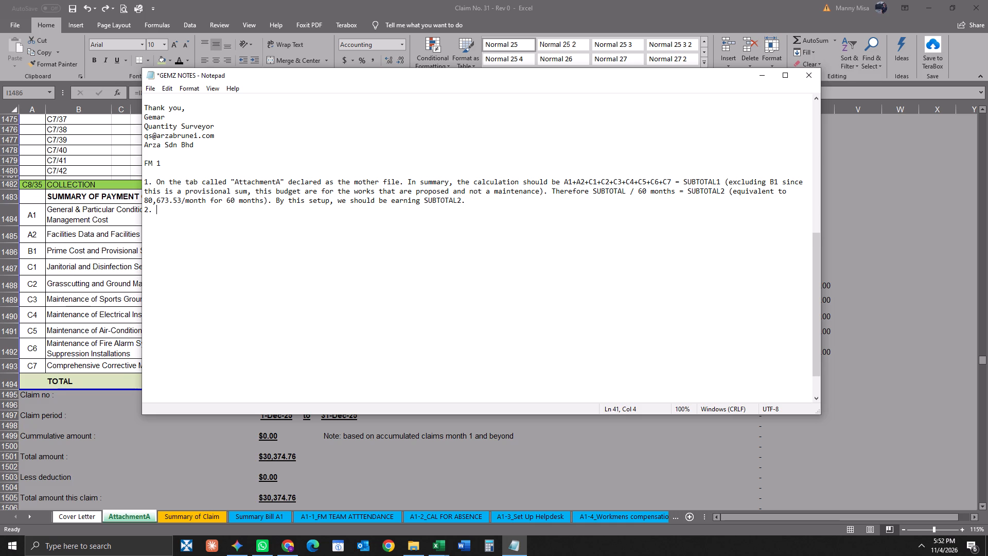
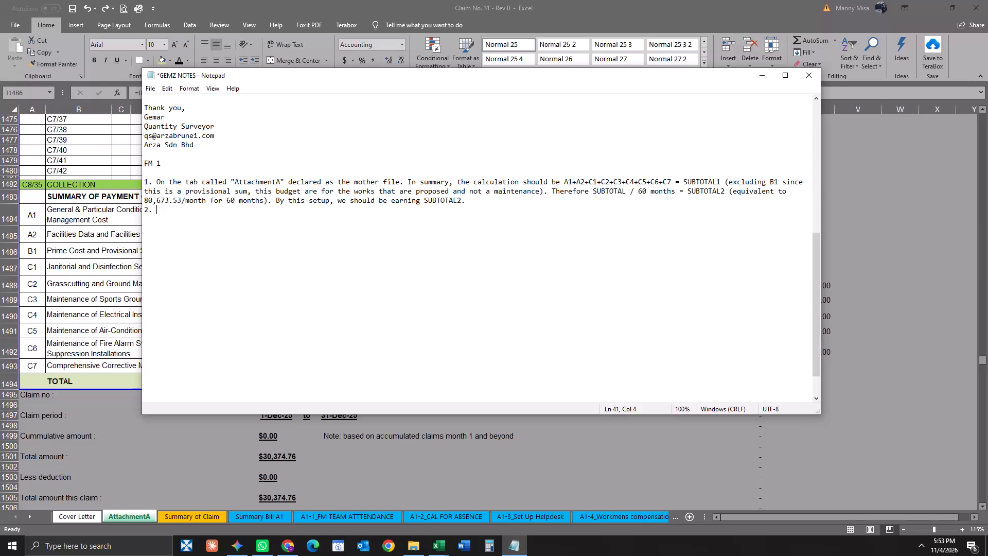
Write the start of item 2 as "What happens was we are claiming very LESS, here is the ".
{"action": "left_click", "coordinate": [510, 200]}
{"action": "left_click", "coordinate": [302, 212]}
{"action": "type", "text": "What happens was"}
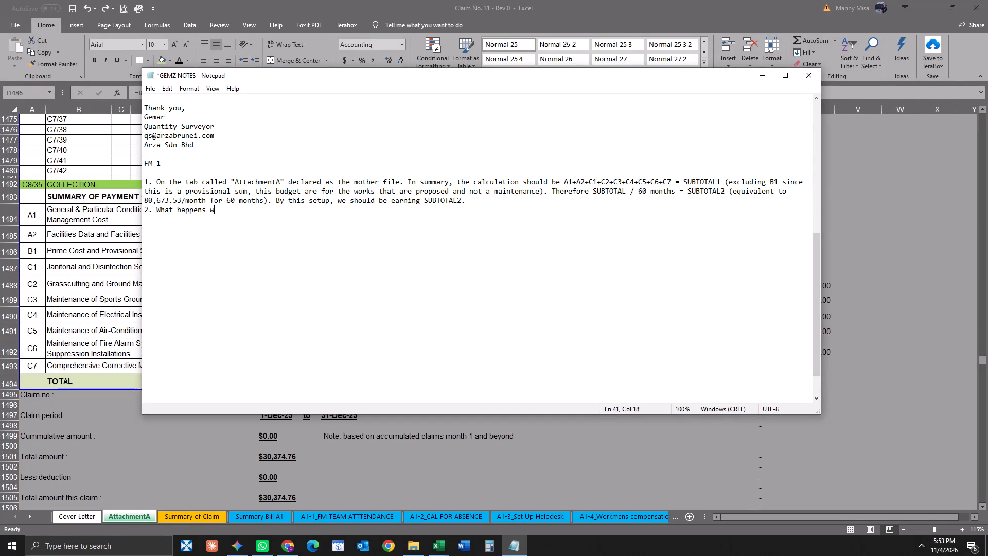
{"action": "key", "text": "space"}
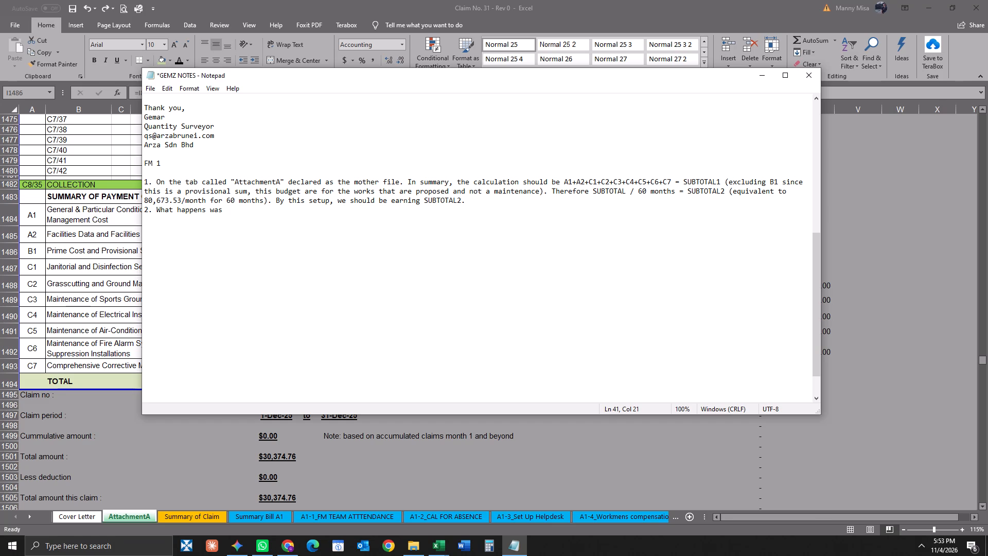
{"action": "type", "text": "we are claiming very less"}
{"action": "key", "text": "BackSpace"}
{"action": "key", "text": "BackSpace"}
{"action": "key", "text": "BackSpace"}
{"action": "key", "text": "BackSpace"}
{"action": "type", "text": "LESS, here is he"}
{"action": "key", "text": "space"}
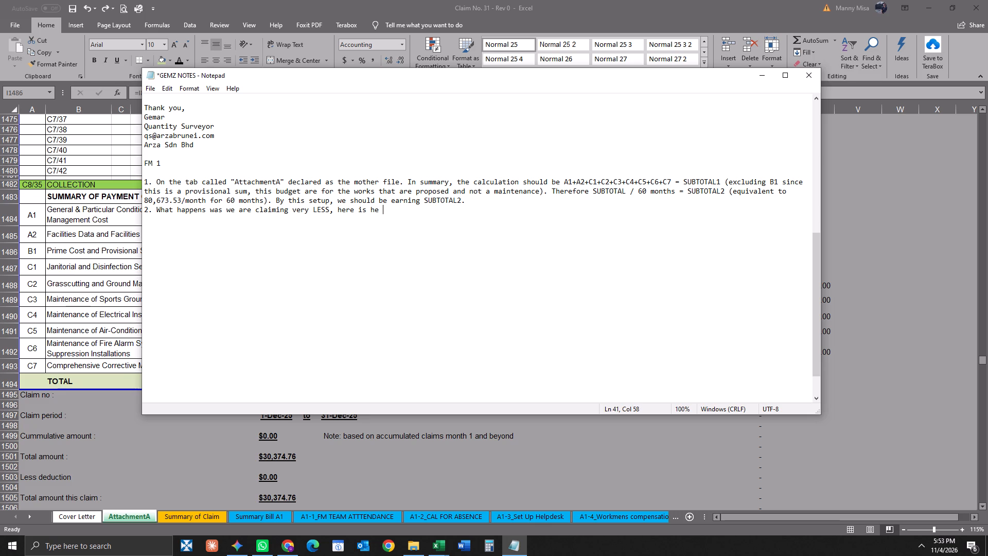
{"action": "key", "text": "BackSpace"}
{"action": "key", "text": "BackSpace"}
{"action": "key", "text": "BackSpace"}
{"action": "type", "text": "the"}
{"action": "key", "text": "space"}
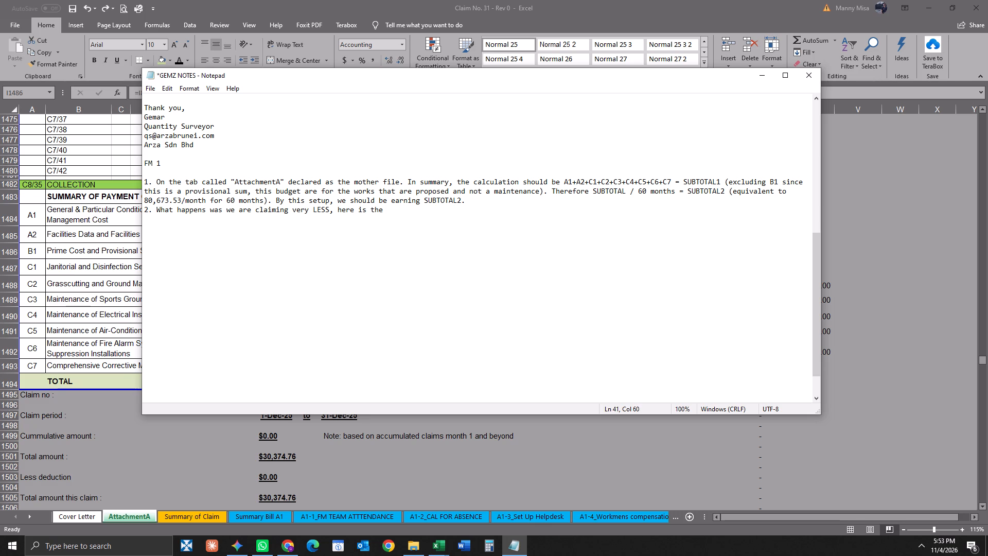
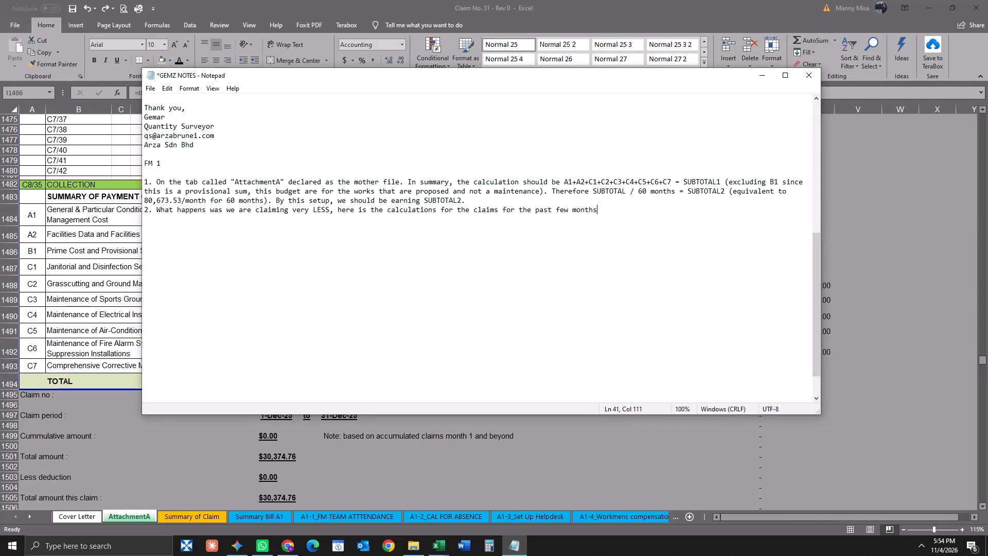
In item 1, insert "Project commences December 2025 and up to this point." after the sentence ending "mother file.".
{"action": "key", "text": "Up"}
{"action": "key", "text": "Up"}
{"action": "key", "text": "Up"}
{"action": "key", "text": "Left"}
{"action": "key", "text": "Left"}
{"action": "key", "text": "Left"}
{"action": "key", "text": "Left"}
{"action": "key", "text": "Left"}
{"action": "key", "text": "Left"}
{"action": "key", "text": "Left"}
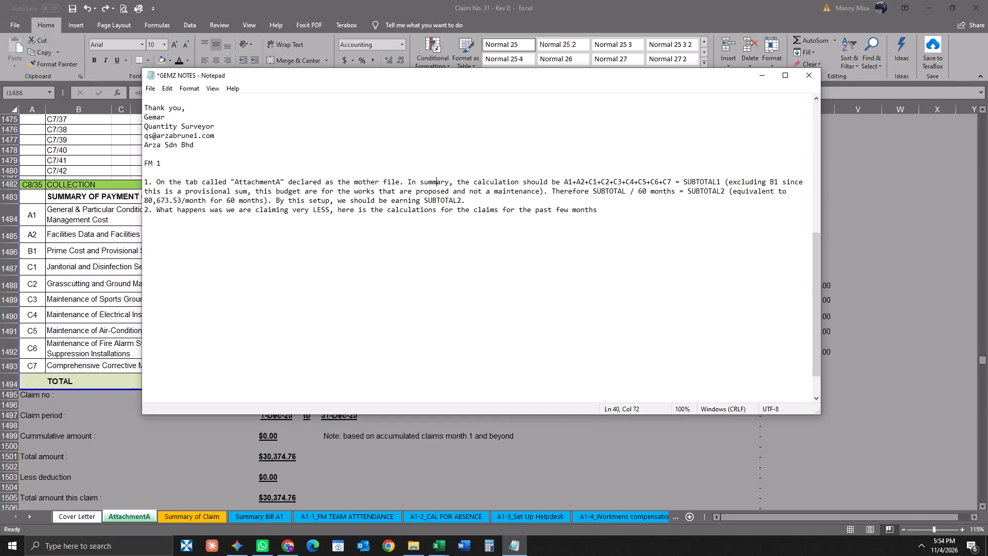
{"action": "key", "text": "Left"}
{"action": "key", "text": "Left"}
{"action": "key", "text": "Left"}
{"action": "key", "text": "Left"}
{"action": "key", "text": "Left"}
{"action": "key", "text": "Left"}
{"action": "key", "text": "Left"}
{"action": "key", "text": "Left"}
{"action": "key", "text": "space"}
{"action": "type", "text": "Project"}
{"action": "key", "text": "space"}
{"action": "type", "text": "commene"}
{"action": "key", "text": "BackSpace"}
{"action": "type", "text": "ces December"}
{"action": "key", "text": "space"}
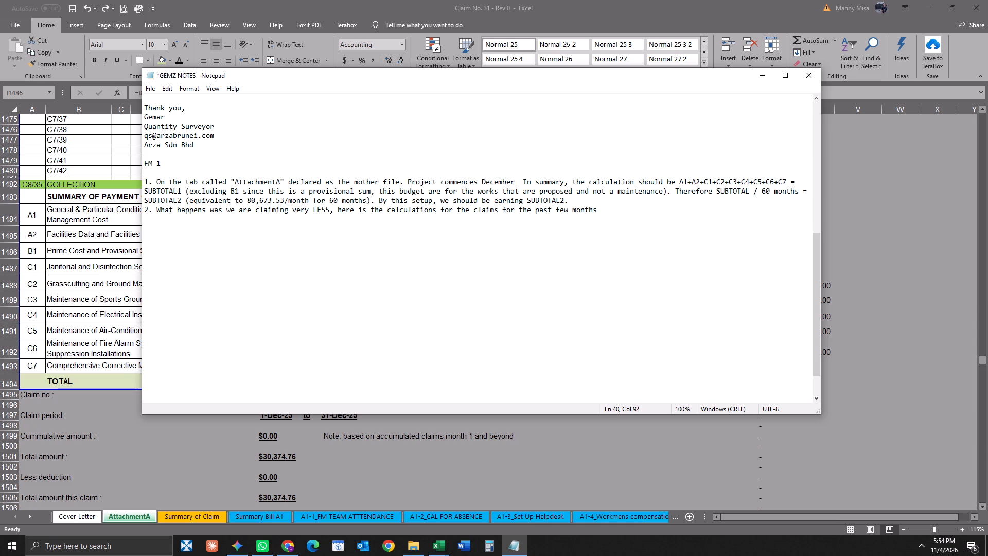
{"action": "type", "text": "2022"}
{"action": "key", "text": "BackSpace"}
{"action": "key", "text": "5"}
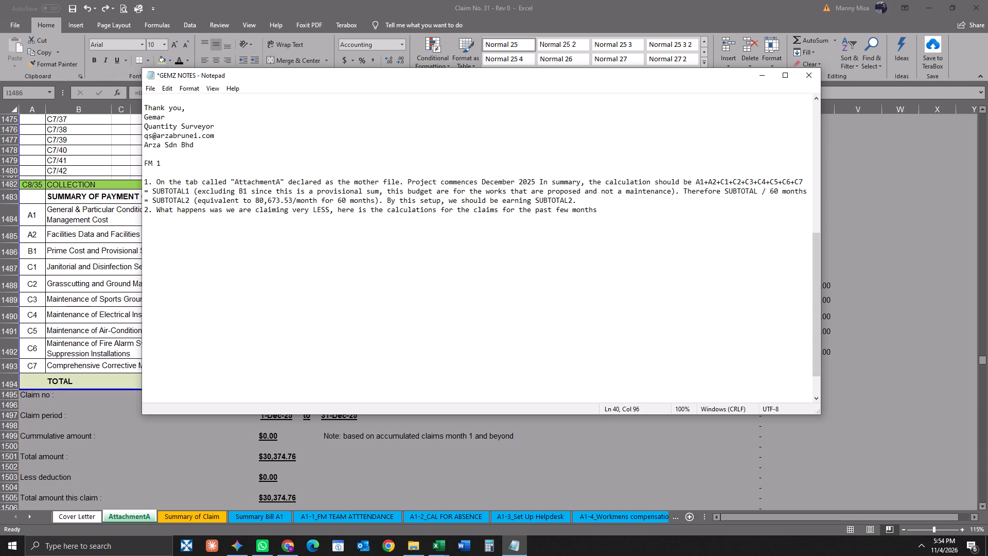
{"action": "key", "text": "space"}
{"action": "type", "text": "and up to this point"}
{"action": "key", "text": "space"}
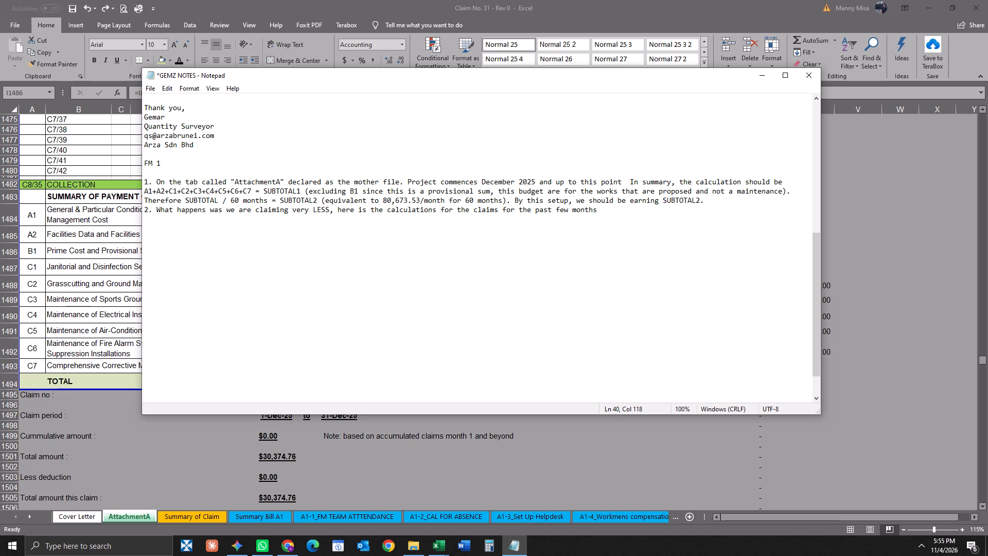
{"action": "key", "text": "BackSpace"}
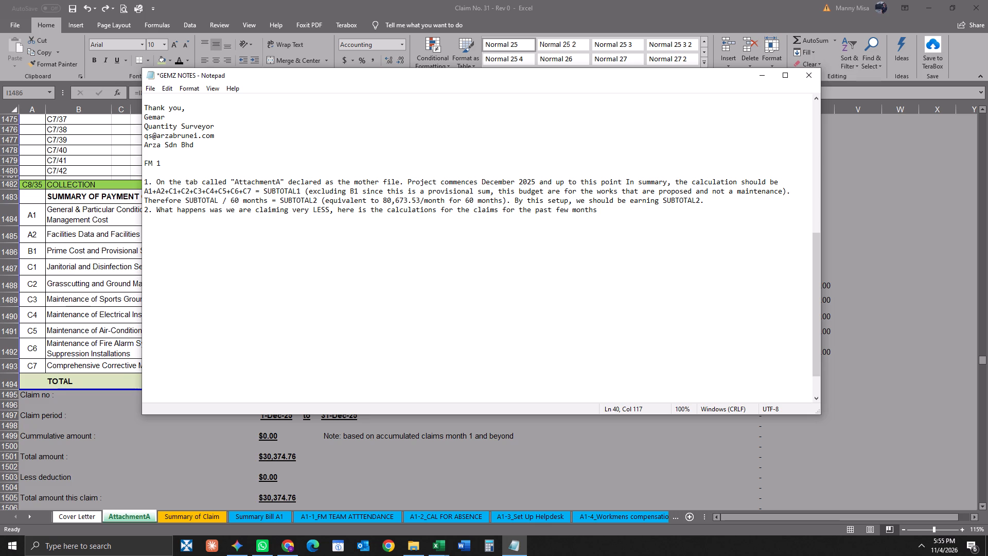
{"action": "key", "text": "period"}
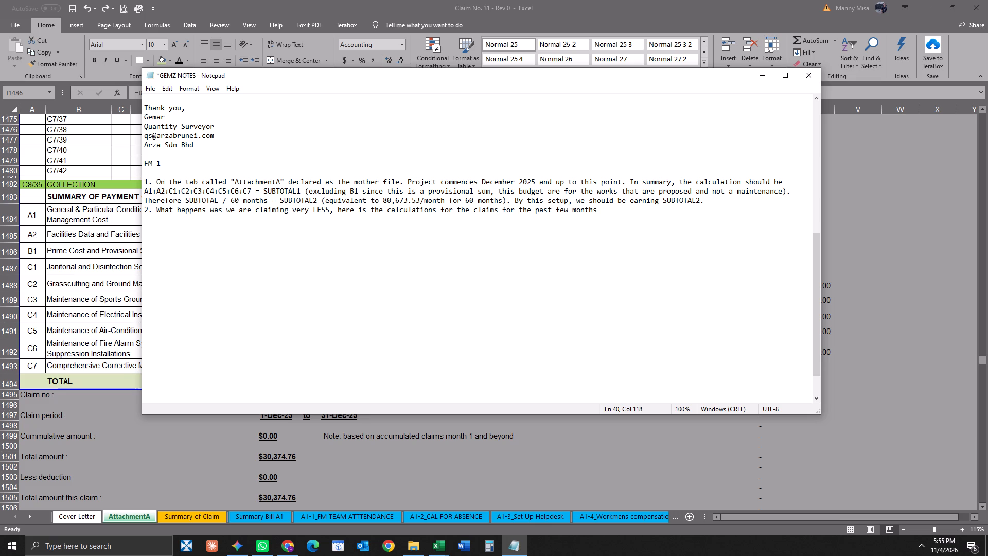
In item 2, replace the comma after "LESS" with "since December 2025 up to this point".
{"action": "key", "text": "Down"}
{"action": "left_click", "coordinate": [329, 208]}
{"action": "left_click", "coordinate": [333, 210]}
{"action": "key", "text": "BackSpace"}
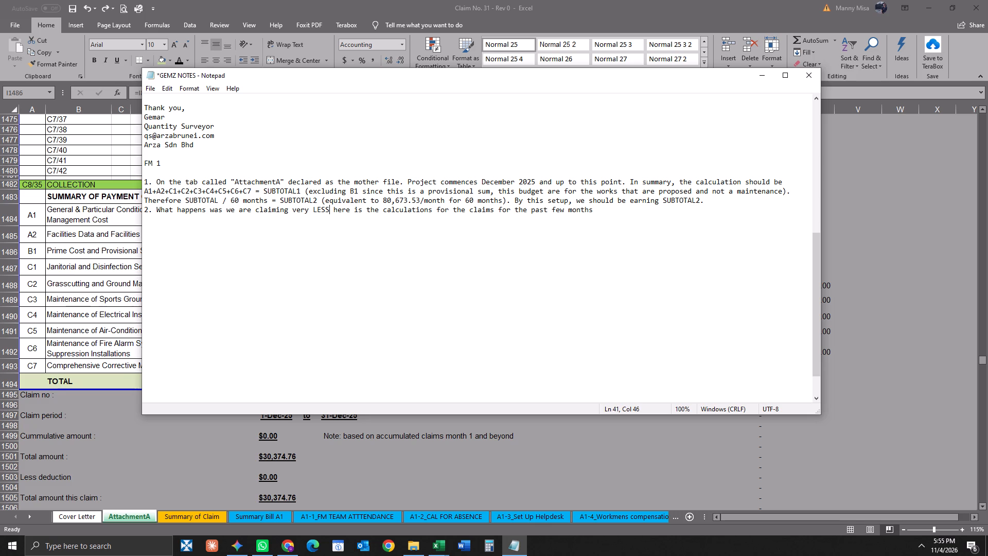
{"action": "key", "text": "space"}
{"action": "type", "text": "since December"}
{"action": "key", "text": "space"}
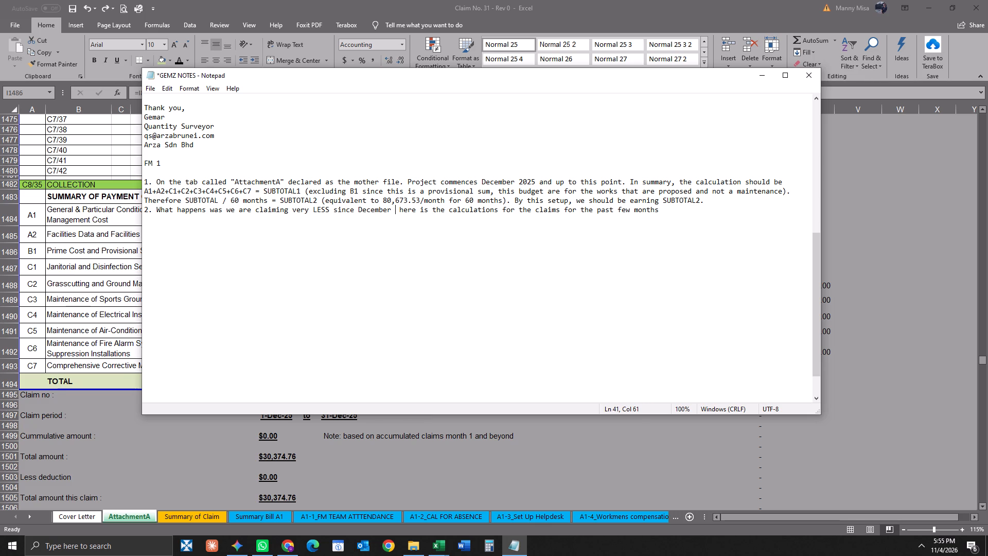
{"action": "type", "text": "2025 up to this point"}
{"action": "key", "text": "space"}
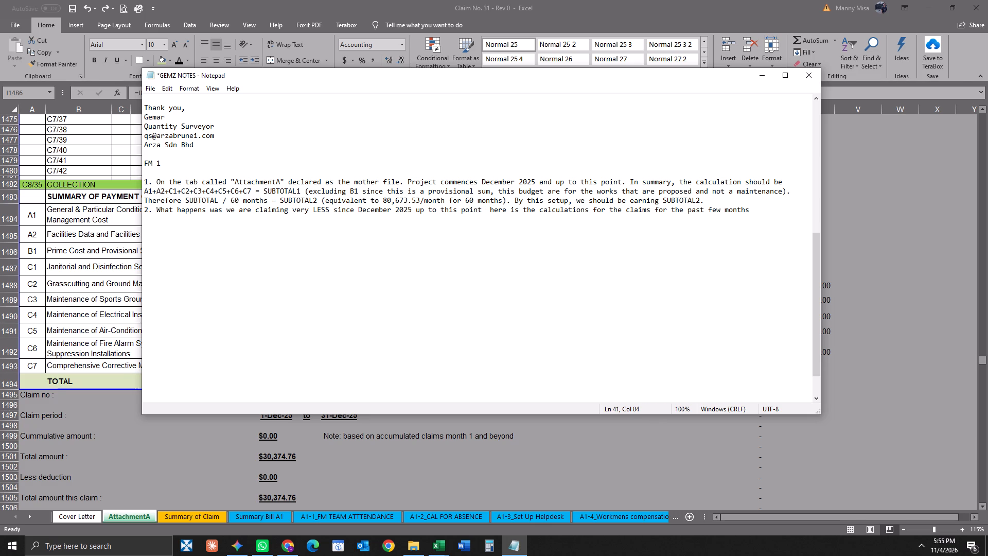
Start a parenthetical after "up to this point" in item 2 reading "(last process claim is ".
{"action": "type", "text": "(last process claim nis"}
{"action": "key", "text": "BackSpace"}
{"action": "key", "text": "BackSpace"}
{"action": "key", "text": "BackSpace"}
{"action": "type", "text": "is"}
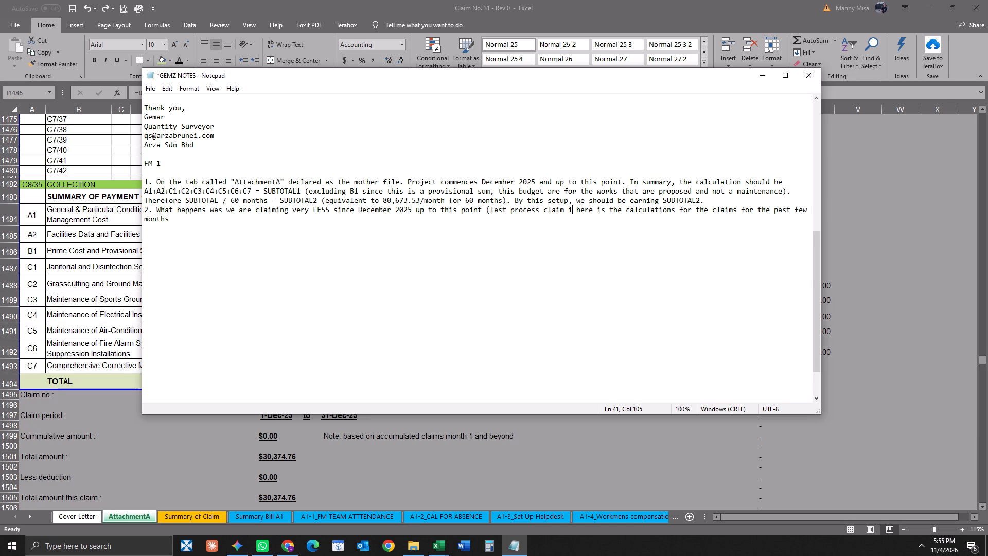
{"action": "key", "text": "space"}
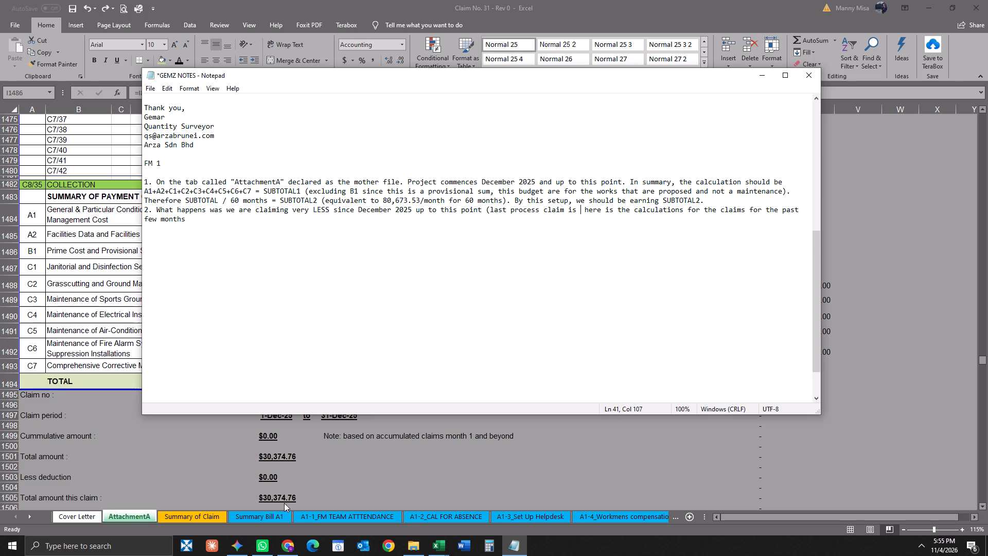
Switch to the Claim Update Tracker workbook and examine the latest claim entries, their status and the Claim by Period summary for the last processed claim.
{"action": "left_click", "coordinate": [529, 485]}
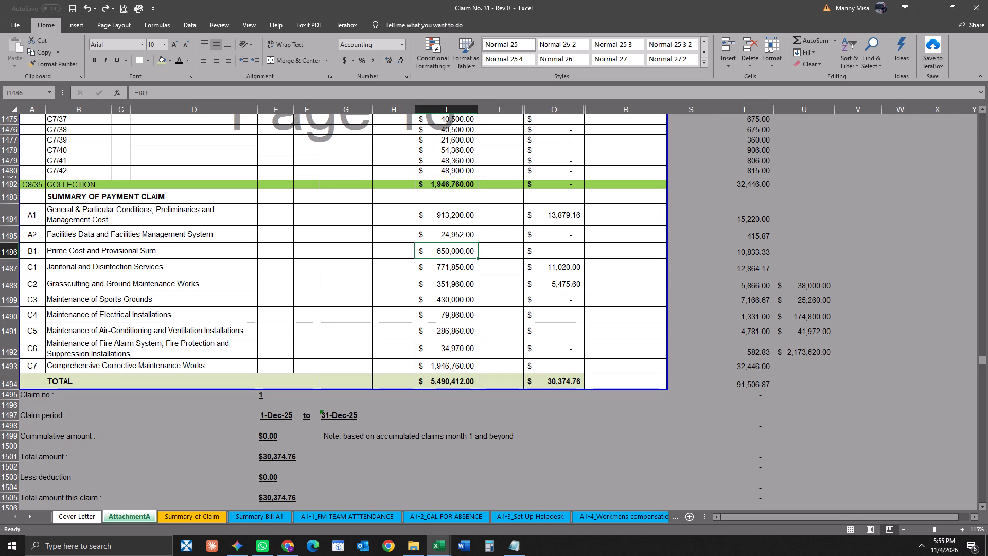
{"action": "left_click", "coordinate": [441, 547]}
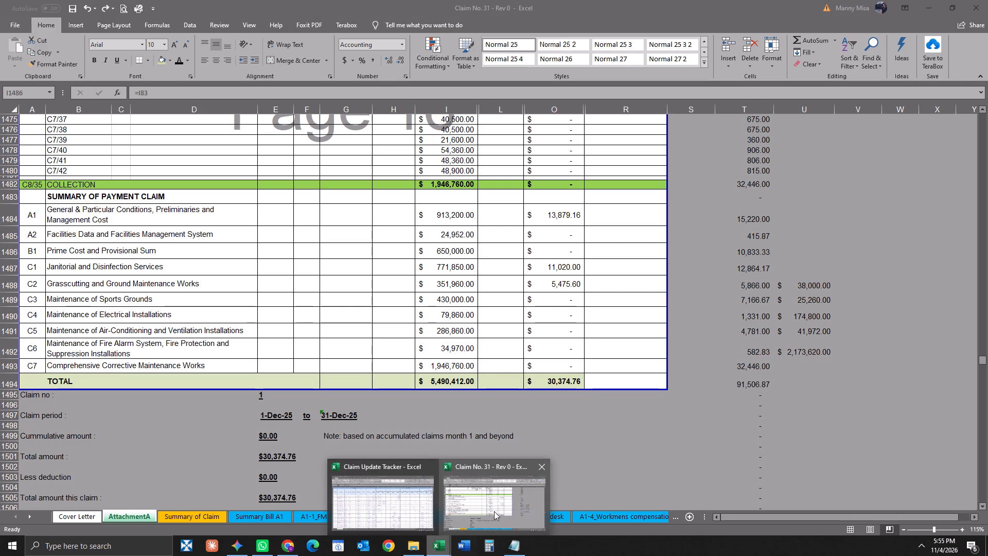
{"action": "left_click", "coordinate": [399, 499]}
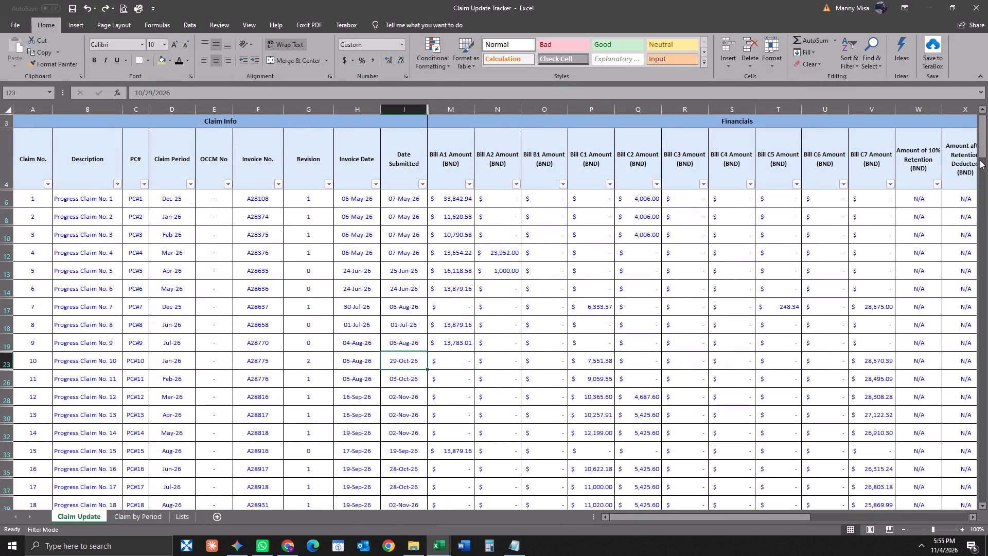
{"action": "left_click_drag", "start_coordinate": [986, 134], "coordinate": [987, 213]}
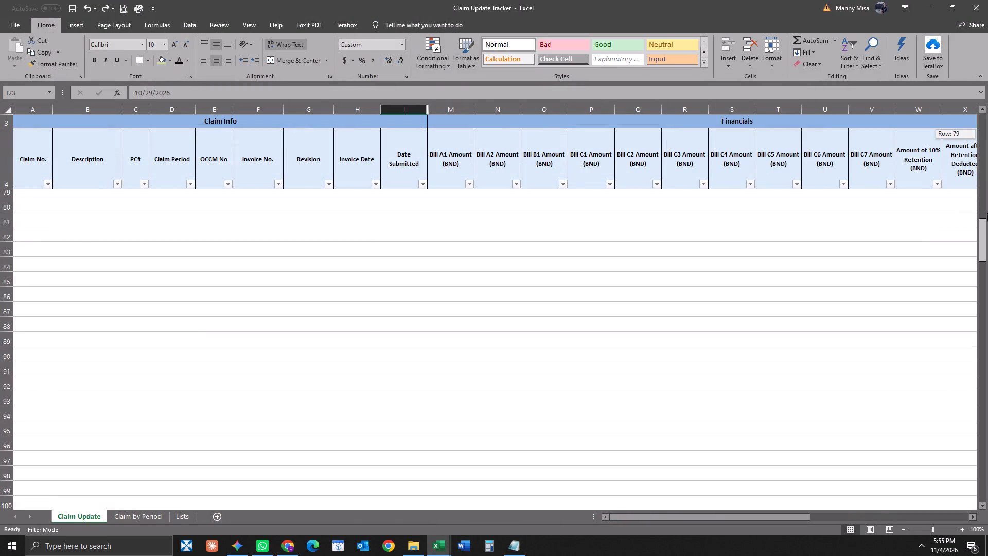
{"action": "left_click_drag", "start_coordinate": [987, 213], "coordinate": [987, 189]}
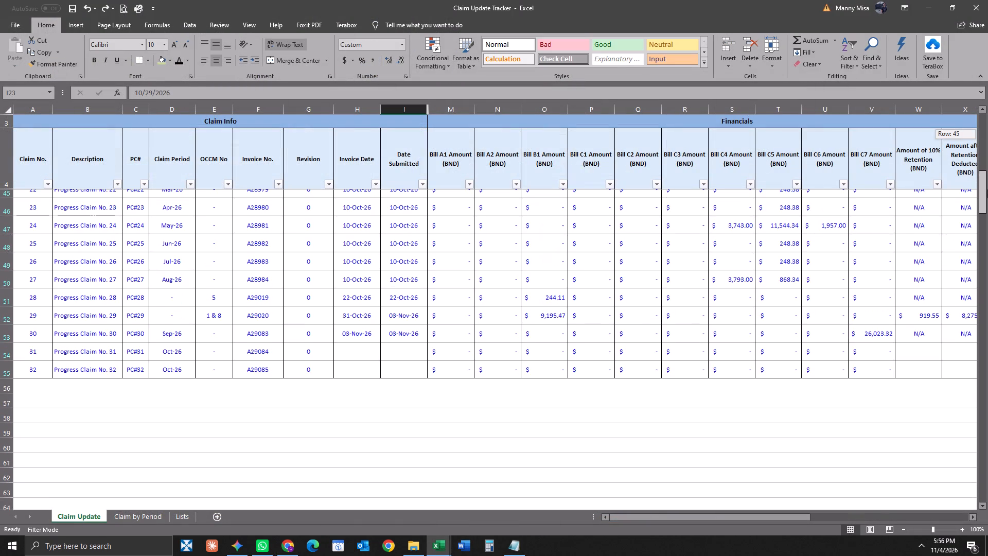
{"action": "left_click_drag", "start_coordinate": [987, 189], "coordinate": [987, 186]}
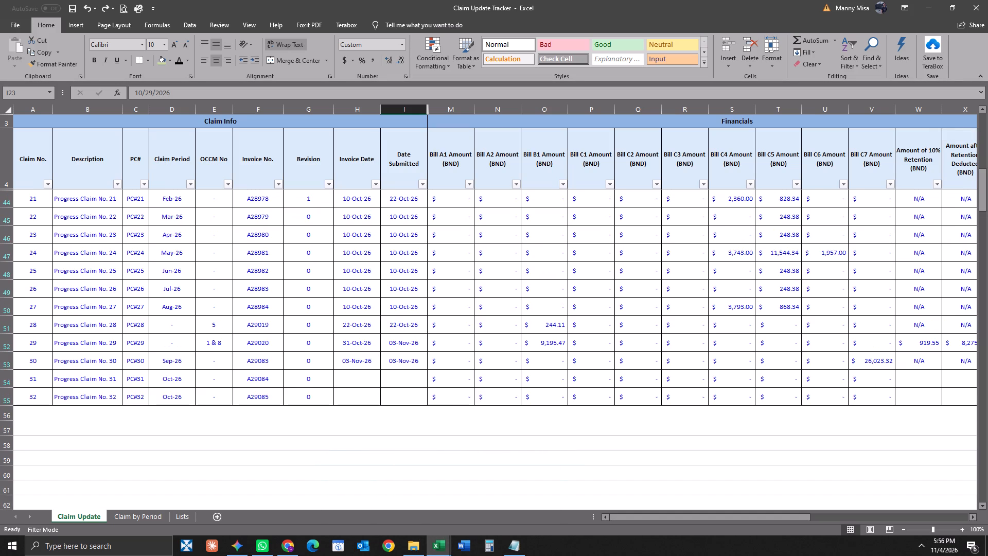
{"action": "left_click_drag", "start_coordinate": [694, 515], "coordinate": [780, 514]}
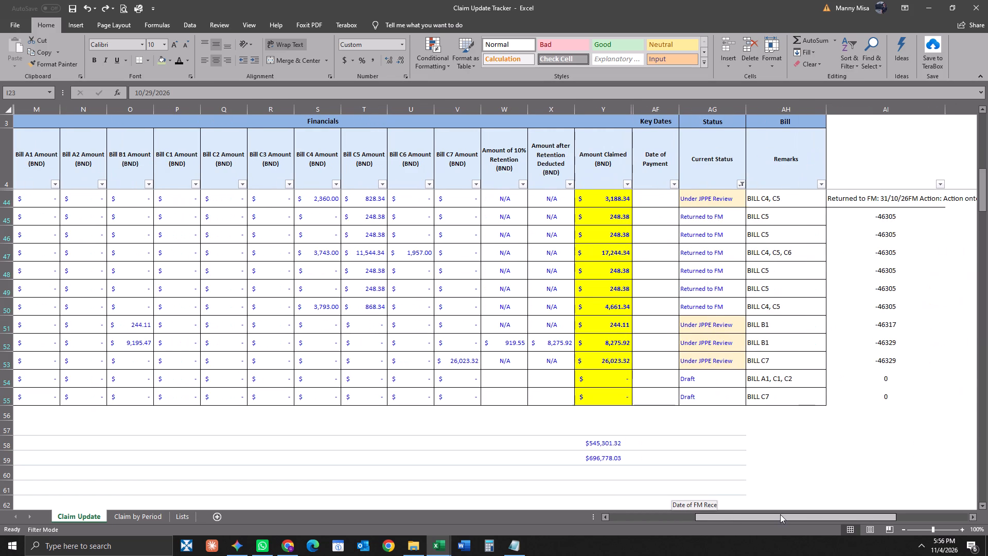
{"action": "left_click_drag", "start_coordinate": [780, 514], "coordinate": [815, 506]}
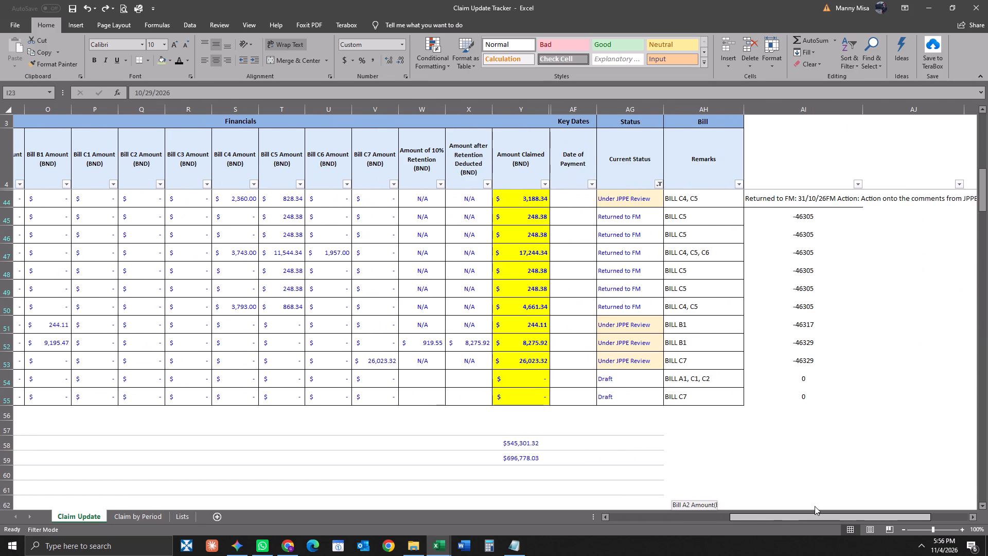
{"action": "left_click_drag", "start_coordinate": [815, 506], "coordinate": [797, 505]}
{"action": "left_click", "coordinate": [119, 518]}
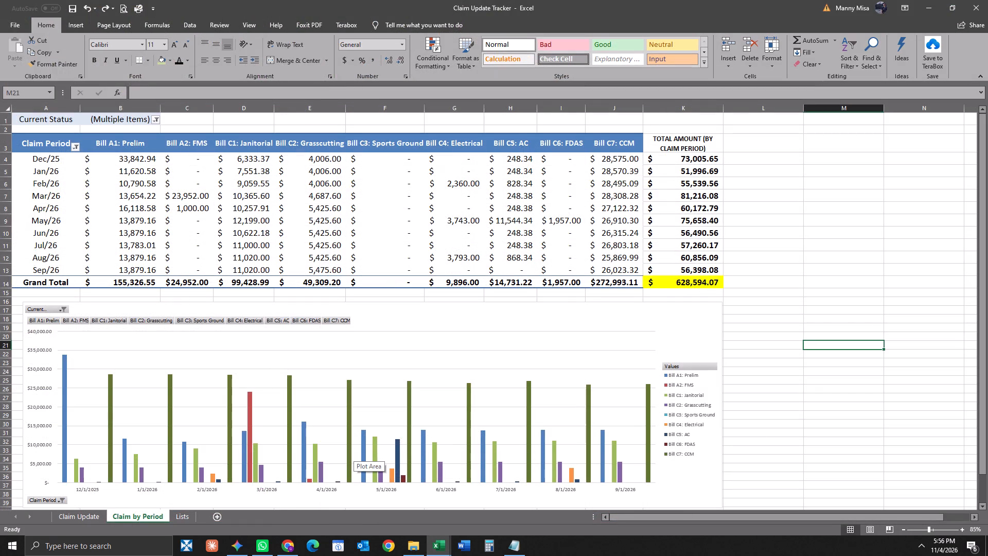
Return to the Notepad notes and complete the parenthetical in item 2 with "September 2026).".
{"action": "left_click", "coordinate": [515, 553]}
{"action": "left_click", "coordinate": [220, 218]}
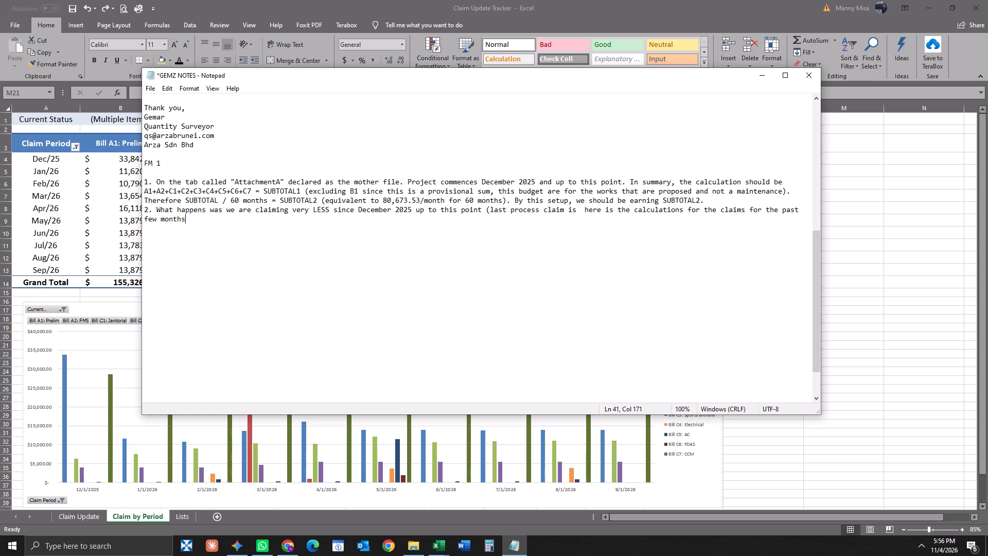
{"action": "left_click", "coordinate": [579, 211]}
{"action": "type", "text": "September 202"}
{"action": "key", "text": "6"}
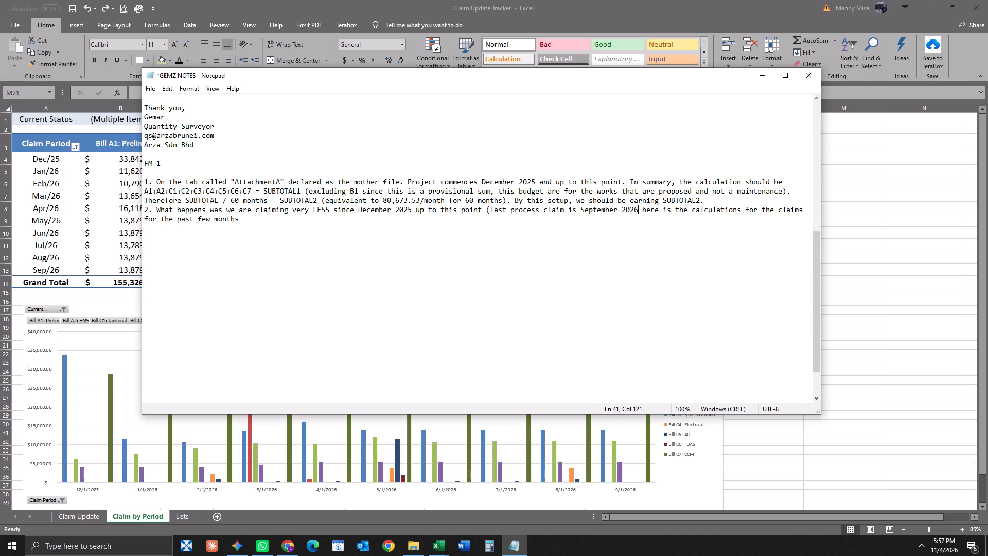
{"action": "type", "text": ")."}
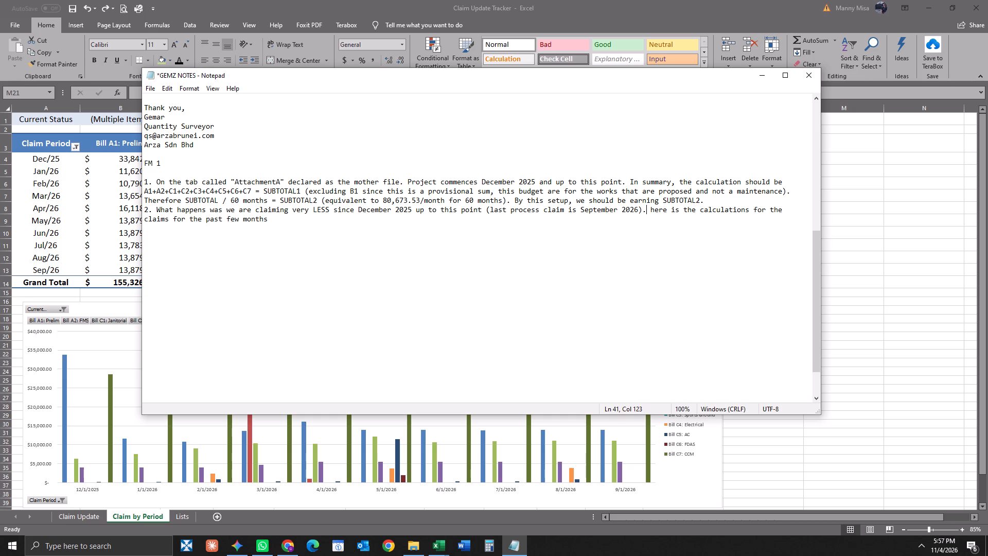
Capitalise "here" to "Here" at the start of the sentence about the calculations in item 2.
{"action": "key", "text": "Right"}
{"action": "key", "text": "Right"}
{"action": "key", "text": "BackSpace"}
{"action": "key", "text": "shift+h"}
Insert "according to the excel file document Claim Update Tracker" after "(last process claim is September 2026)" in item 2.
{"action": "key", "text": "Down"}
{"action": "key", "text": "Up"}
{"action": "left_click", "coordinate": [644, 208]}
{"action": "left_click", "coordinate": [641, 210]}
{"action": "key", "text": "space"}
{"action": "type", "text": "according to the docu"}
{"action": "key", "text": "BackSpace"}
{"action": "key", "text": "BackSpace"}
{"action": "key", "text": "BackSpace"}
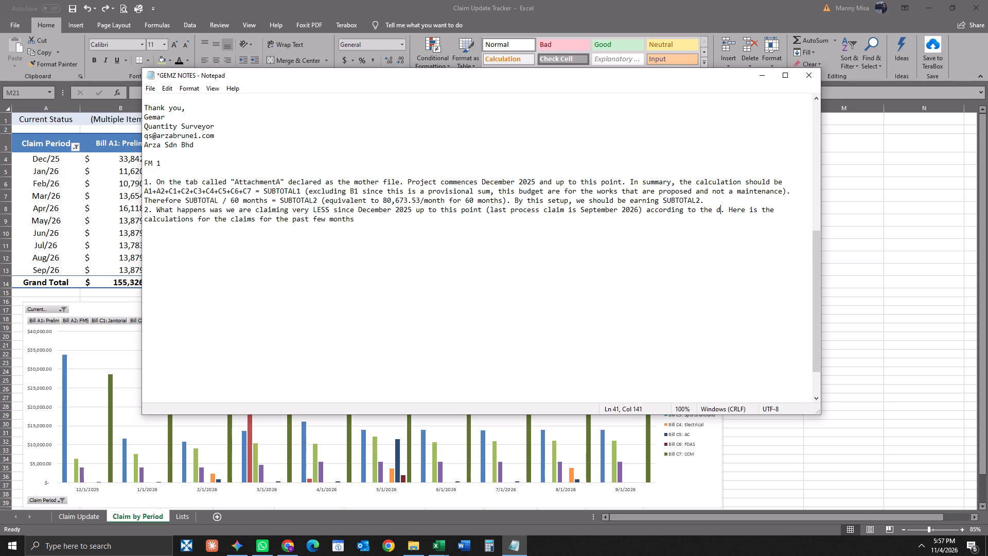
{"action": "key", "text": "BackSpace"}
{"action": "type", "text": "excel file document"}
{"action": "key", "text": "space"}
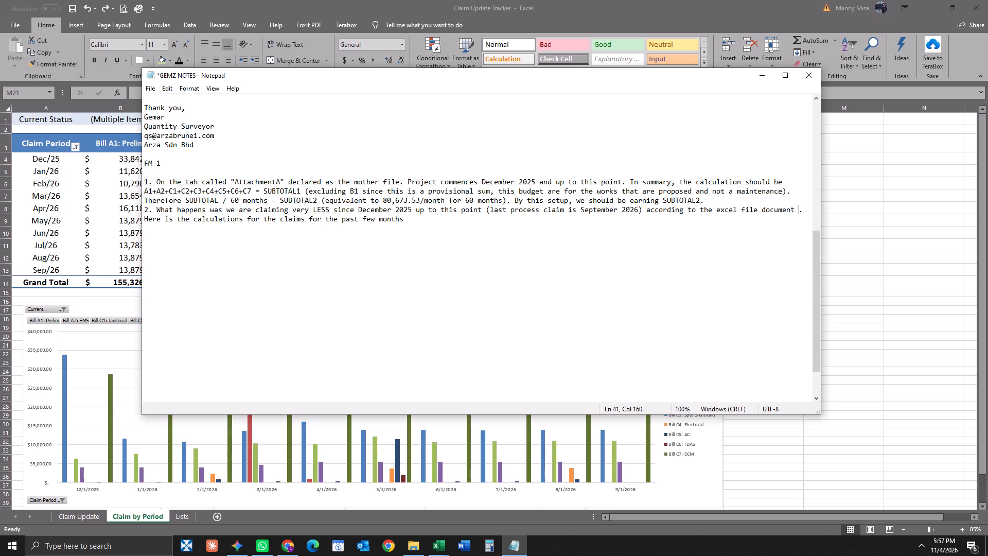
{"action": "type", "text": "Claim Updae Tra"}
{"action": "key", "text": "BackSpace"}
{"action": "key", "text": "BackSpace"}
{"action": "key", "text": "BackSpace"}
{"action": "key", "text": "BackSpace"}
{"action": "key", "text": "BackSpace"}
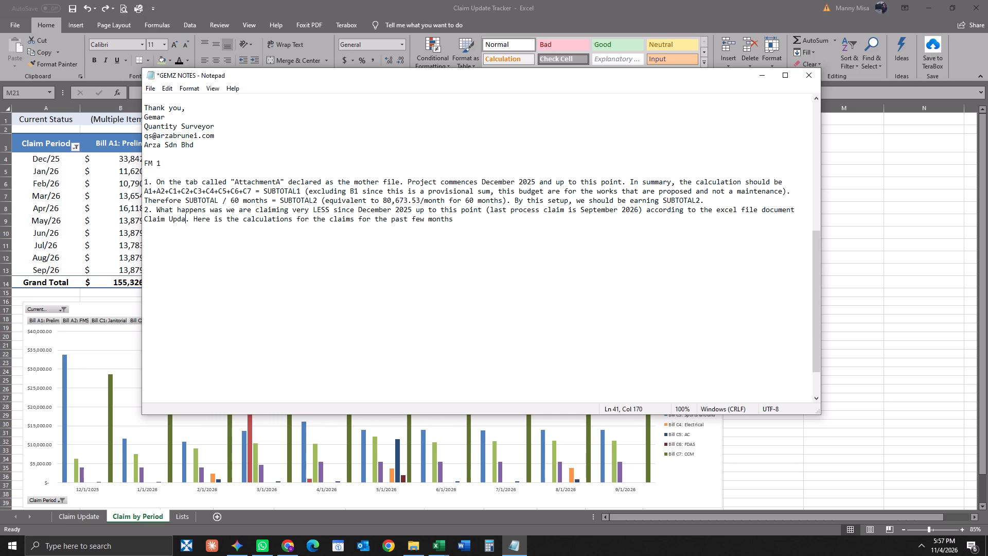
{"action": "type", "text": "te Trake"}
{"action": "key", "text": "BackSpace"}
{"action": "key", "text": "BackSpace"}
{"action": "type", "text": "cker"}
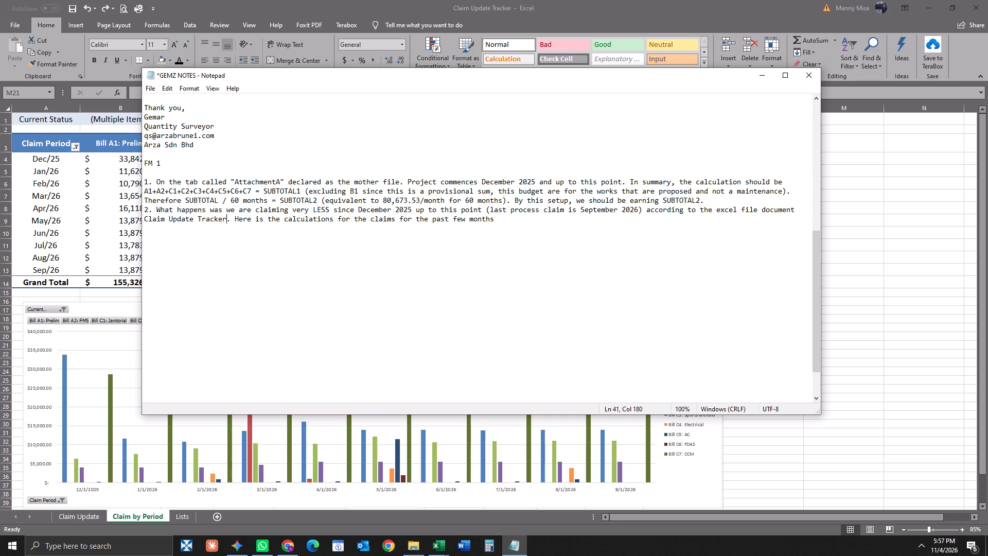
Insert "from the excel file name" after "declared as the mother file" in item 1.
{"action": "key", "text": "Up"}
{"action": "key", "text": "Up"}
{"action": "key", "text": "Up"}
{"action": "key", "text": "Up"}
{"action": "key", "text": "Left"}
{"action": "key", "text": "Left"}
{"action": "key", "text": "Left"}
{"action": "key", "text": "Left"}
{"action": "key", "text": "Left"}
{"action": "key", "text": "Left"}
{"action": "key", "text": "Left"}
{"action": "key", "text": "Left"}
{"action": "key", "text": "Left"}
{"action": "key", "text": "Right"}
{"action": "key", "text": "Right"}
{"action": "key", "text": "Right"}
{"action": "key", "text": "Right"}
{"action": "key", "text": "Right"}
{"action": "key", "text": "Right"}
{"action": "key", "text": "Right"}
{"action": "key", "text": "Right"}
{"action": "key", "text": "Right"}
{"action": "key", "text": "Right"}
{"action": "key", "text": "Right"}
{"action": "key", "text": "Right"}
{"action": "key", "text": "Right"}
{"action": "key", "text": "Right"}
{"action": "key", "text": "Right"}
{"action": "key", "text": "Right"}
{"action": "key", "text": "Right"}
{"action": "key", "text": "Right"}
{"action": "key", "text": "Right"}
{"action": "key", "text": "Right"}
{"action": "key", "text": "Right"}
{"action": "key", "text": "Right"}
{"action": "key", "text": "Right"}
{"action": "key", "text": "Right"}
{"action": "key", "text": "Right"}
{"action": "key", "text": "Right"}
{"action": "key", "text": "Right"}
{"action": "key", "text": "Right"}
{"action": "key", "text": "Right"}
{"action": "key", "text": "Right"}
{"action": "key", "text": "Right"}
{"action": "key", "text": "Right"}
{"action": "key", "text": "Right"}
{"action": "key", "text": "Right"}
{"action": "key", "text": "Right"}
{"action": "key", "text": "Right"}
{"action": "key", "text": "Right"}
{"action": "key", "text": "Right"}
{"action": "key", "text": "Right"}
{"action": "key", "text": "Right"}
{"action": "key", "text": "Right"}
{"action": "key", "text": "Right"}
{"action": "key", "text": "Right"}
{"action": "key", "text": "Right"}
{"action": "key", "text": "Right"}
{"action": "key", "text": "Right"}
{"action": "key", "text": "Right"}
{"action": "key", "text": "Right"}
{"action": "key", "text": "Right"}
{"action": "key", "text": "Right"}
{"action": "key", "text": "space"}
{"action": "type", "text": "from the file"}
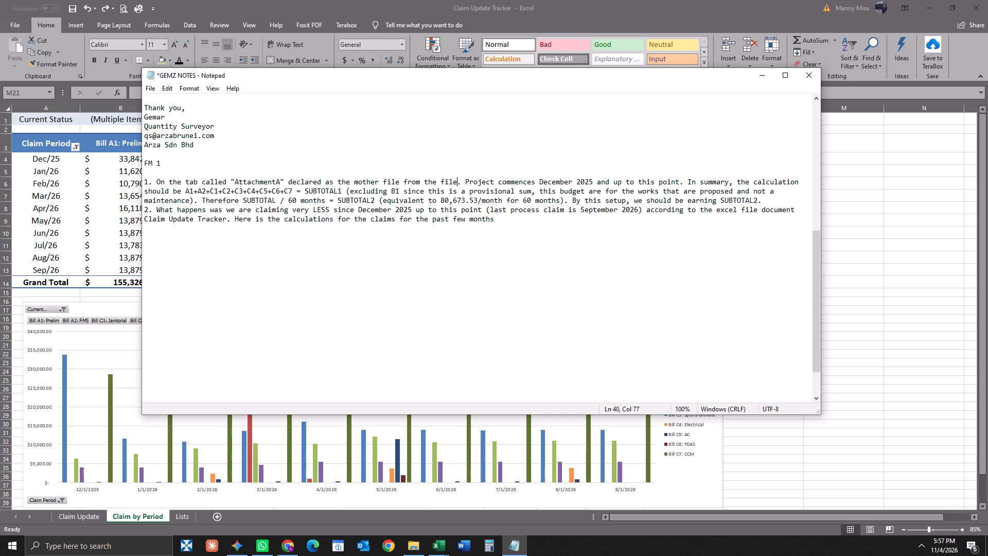
{"action": "key", "text": "BackSpace"}
{"action": "key", "text": "BackSpace"}
{"action": "key", "text": "BackSpace"}
{"action": "key", "text": "BackSpace"}
{"action": "type", "text": "excel file name"}
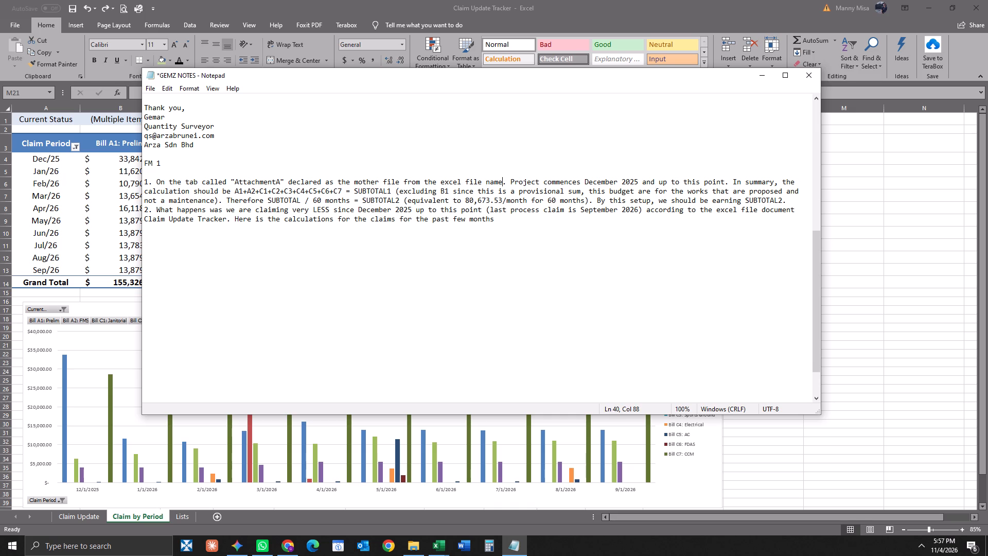
{"action": "key", "text": "space"}
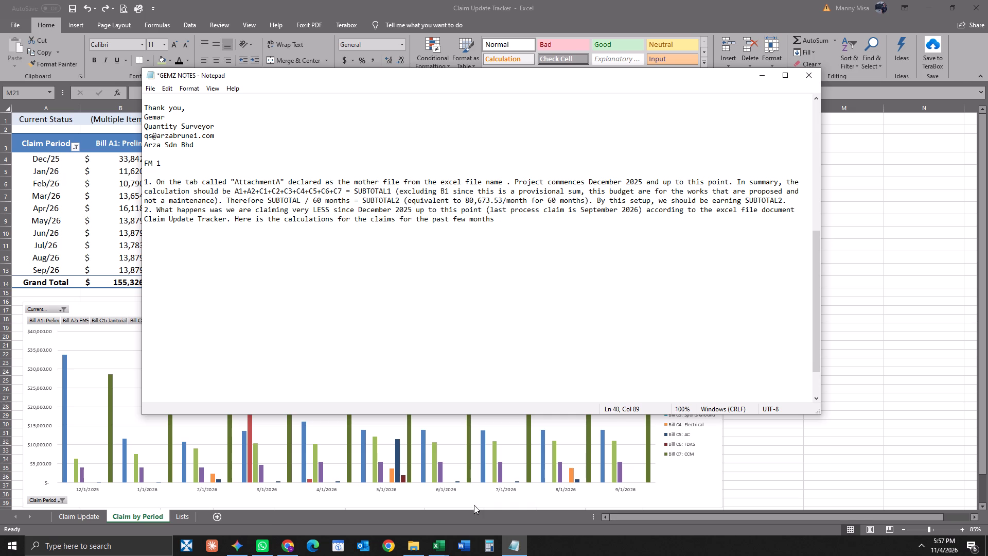
Copy the workbook name "Claim No. 31 - Rev 0" from File Explorer and paste it after "excel file name" in item 1 of the Notepad notes.
{"action": "left_click", "coordinate": [416, 546]}
{"action": "left_click", "coordinate": [334, 179]}
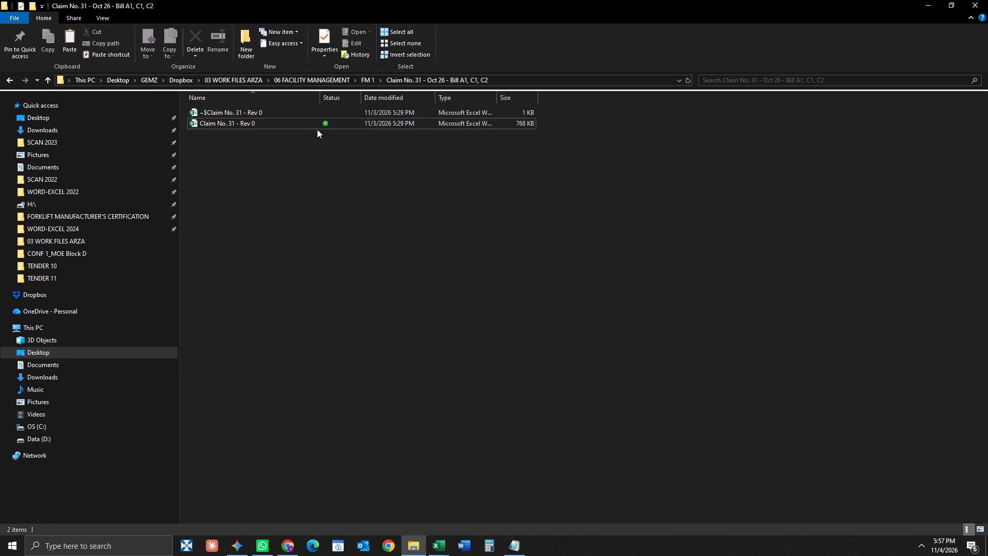
{"action": "left_click", "coordinate": [263, 127]}
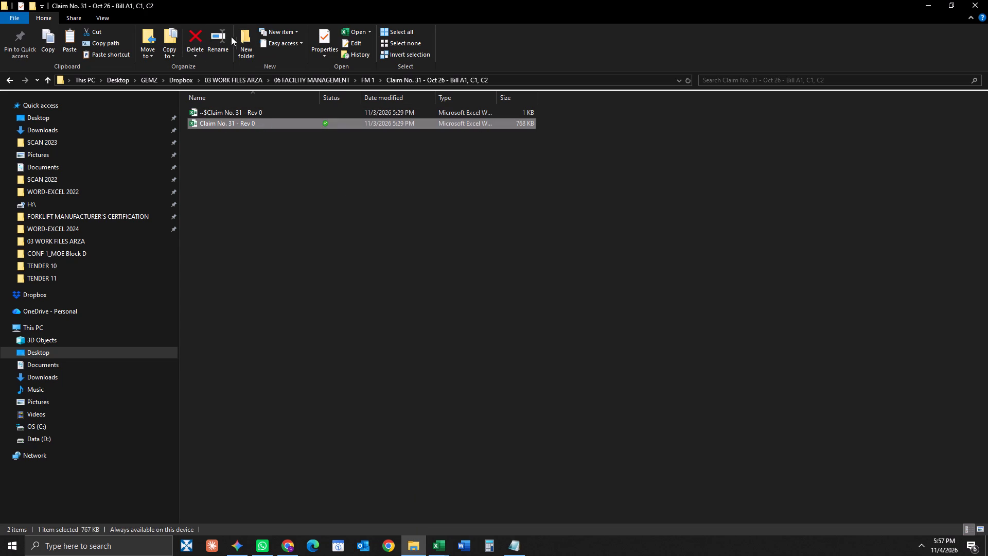
{"action": "left_click", "coordinate": [220, 38]}
{"action": "key", "text": "ctrl+c"}
{"action": "left_click", "coordinate": [316, 258]}
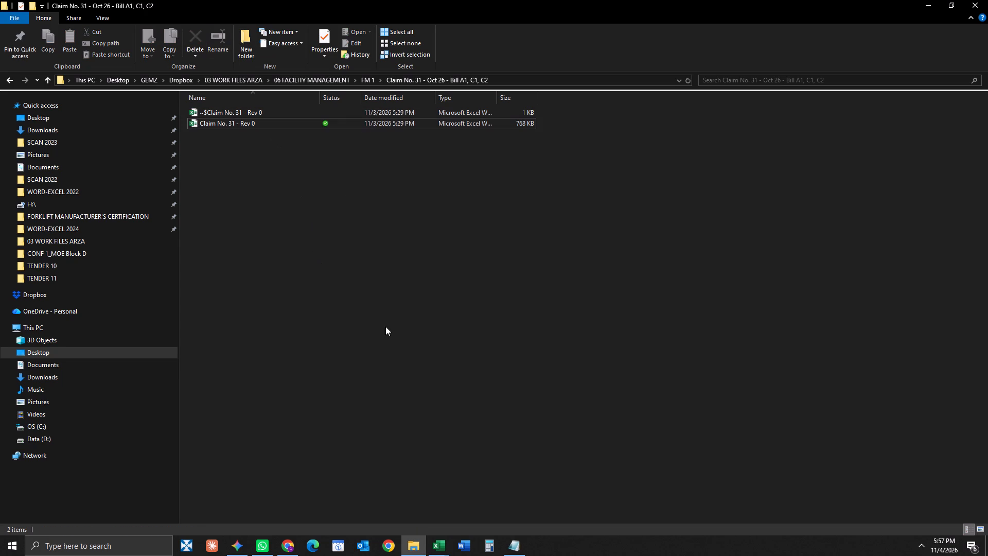
{"action": "left_click", "coordinate": [514, 549]}
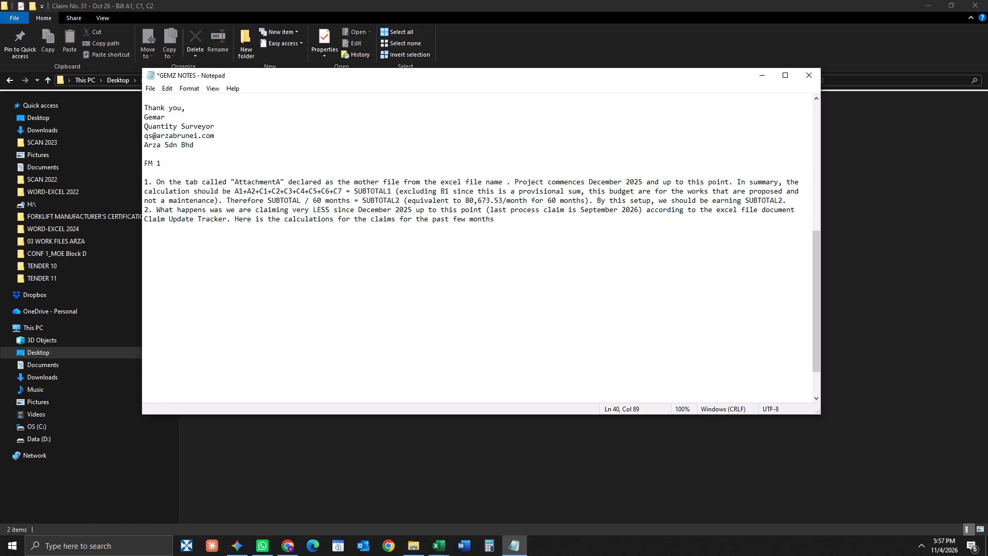
{"action": "key", "text": "ctrl+v"}
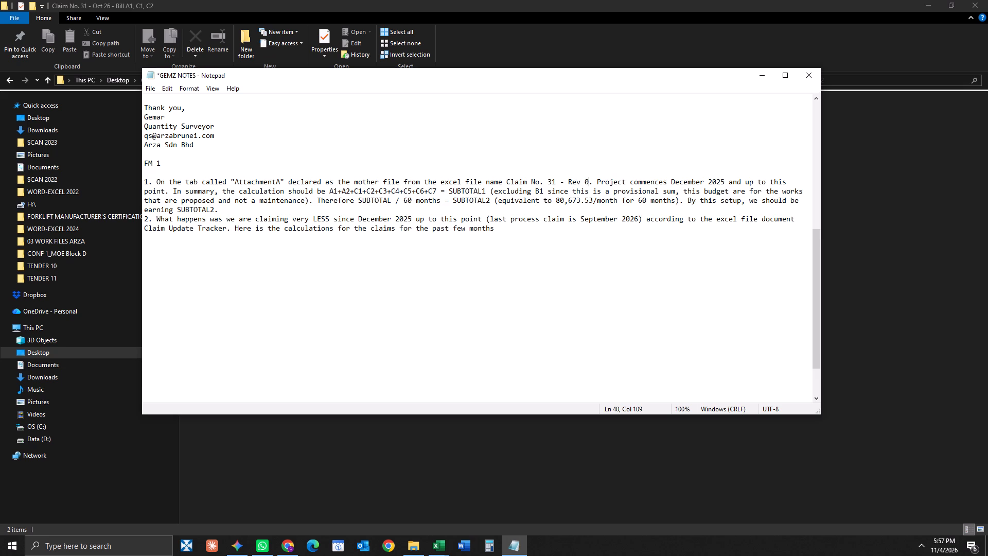
Switch to the Claim Update Tracker workbook in Excel and examine its sheets and their names for reference in the notes.
{"action": "left_click", "coordinate": [528, 231]}
{"action": "left_click", "coordinate": [437, 547]}
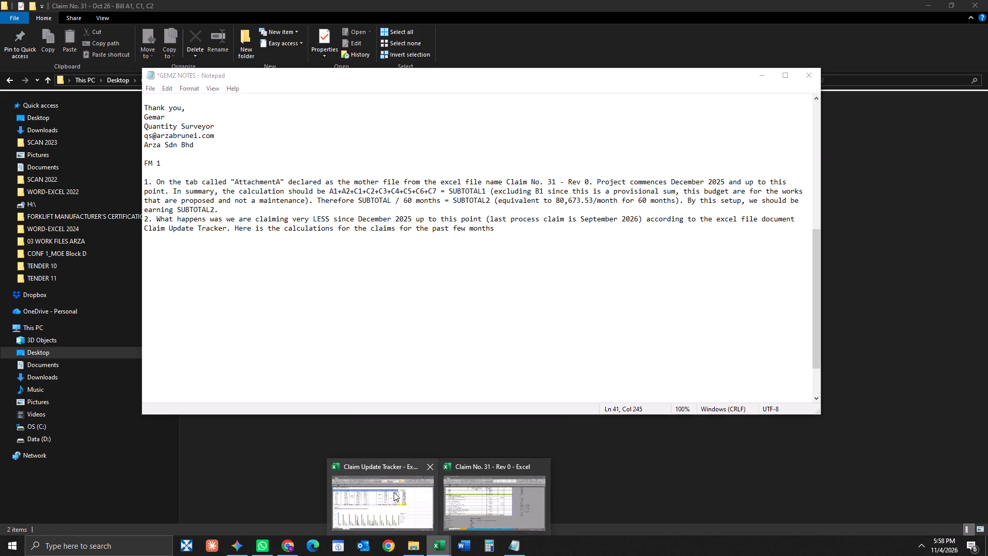
{"action": "left_click", "coordinate": [390, 492]}
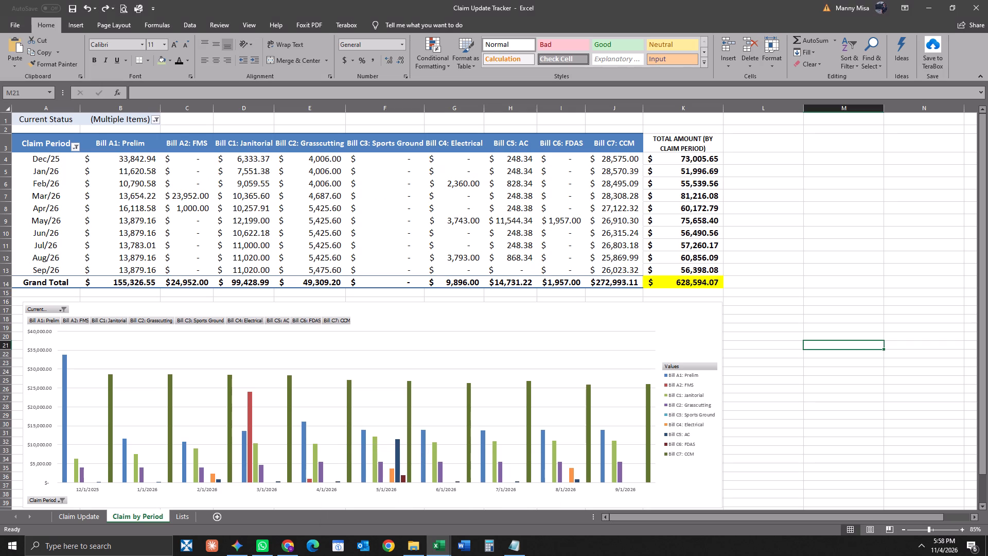
{"action": "left_click", "coordinate": [94, 517]}
{"action": "left_click", "coordinate": [145, 516]}
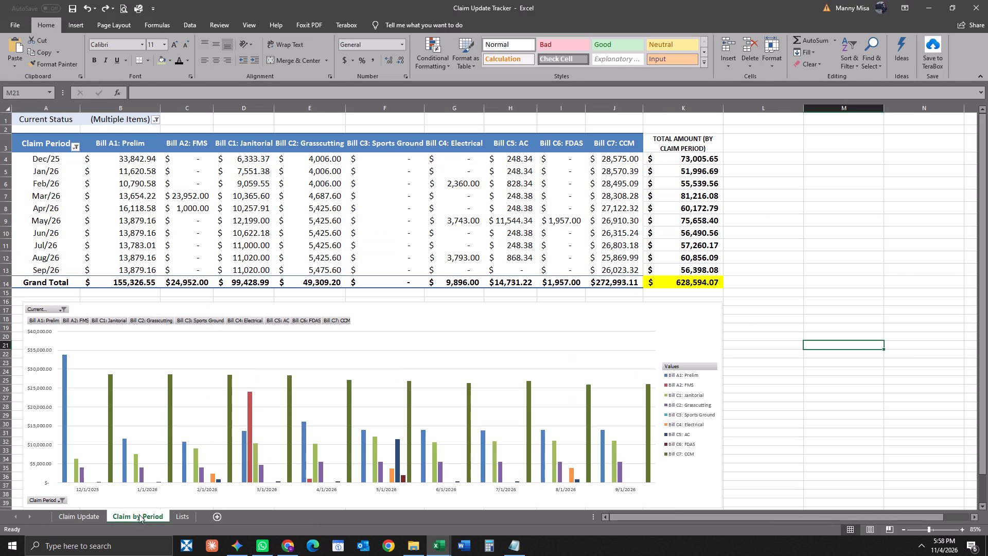
{"action": "left_click", "coordinate": [85, 515]}
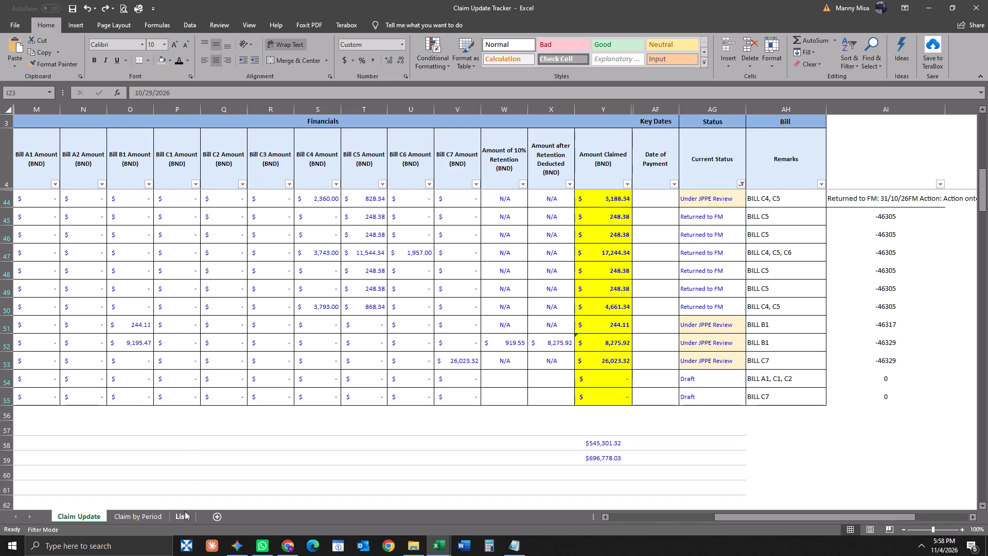
{"action": "left_click", "coordinate": [184, 515]}
{"action": "left_click", "coordinate": [136, 514]}
{"action": "left_click", "coordinate": [95, 515]}
Return to the Notepad notes and append "as per "CLAIM UPDATE" and" after "past few months" in item 2.
{"action": "left_click", "coordinate": [520, 546]}
{"action": "left_click", "coordinate": [541, 224]}
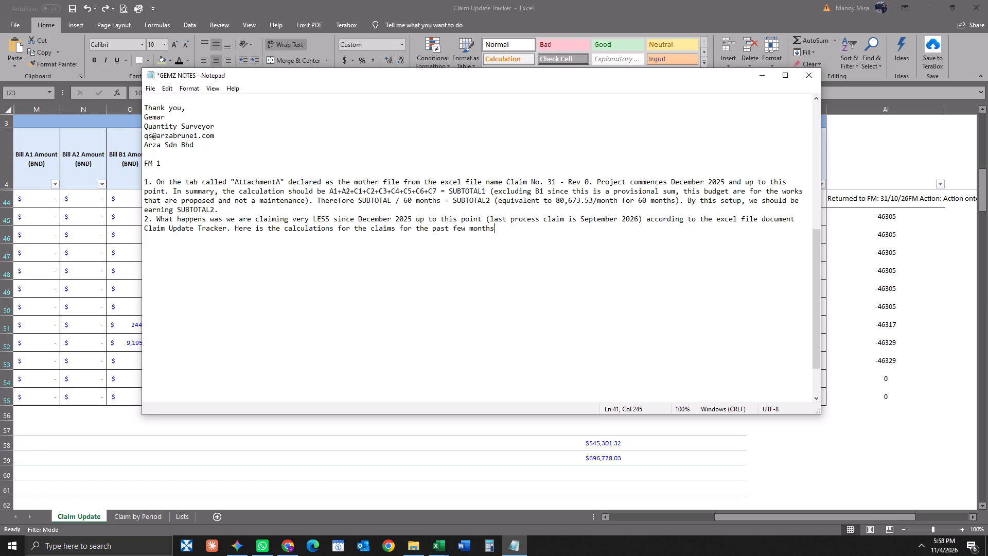
{"action": "key", "text": "space"}
{"action": "type", "text": "a p"}
{"action": "key", "text": "BackSpace"}
{"action": "key", "text": "BackSpace"}
{"action": "type", "text": "s p[er"}
{"action": "key", "text": "space"}
{"action": "key", "text": "BackSpace"}
{"action": "key", "text": "BackSpace"}
{"action": "key", "text": "BackSpace"}
{"action": "key", "text": "BackSpace"}
{"action": "type", "text": "er \"CLAIM UPDTE"}
{"action": "key", "text": "shift+BackSpace"}
{"action": "key", "text": "shift+BackSpace"}
{"action": "type", "text": "ATE\":"}
{"action": "key", "text": "space"}
{"action": "key", "text": "BackSpace"}
{"action": "key", "text": "BackSpace"}
{"action": "key", "text": "space"}
{"action": "type", "text": "and"}
{"action": "key", "text": "space"}
{"action": "type", "text": "\"C"}
Replace the all-caps sheet name "CLAIM UPDATE" and the text after it in item 2 with "Claim Update".
{"action": "key", "text": "BackSpace"}
{"action": "key", "text": "BackSpace"}
{"action": "key", "text": "BackSpace"}
{"action": "key", "text": "BackSpace"}
{"action": "key", "text": "BackSpace"}
{"action": "key", "text": "BackSpace"}
{"action": "key", "text": "BackSpace"}
{"action": "key", "text": "BackSpace"}
{"action": "key", "text": "BackSpace"}
{"action": "key", "text": "BackSpace"}
{"action": "key", "text": "BackSpace"}
{"action": "key", "text": "BackSpace"}
{"action": "key", "text": "BackSpace"}
{"action": "key", "text": "BackSpace"}
{"action": "key", "text": "BackSpace"}
{"action": "key", "text": "BackSpace"}
{"action": "key", "text": "BackSpace"}
{"action": "key", "text": "BackSpace"}
{"action": "key", "text": "BackSpace"}
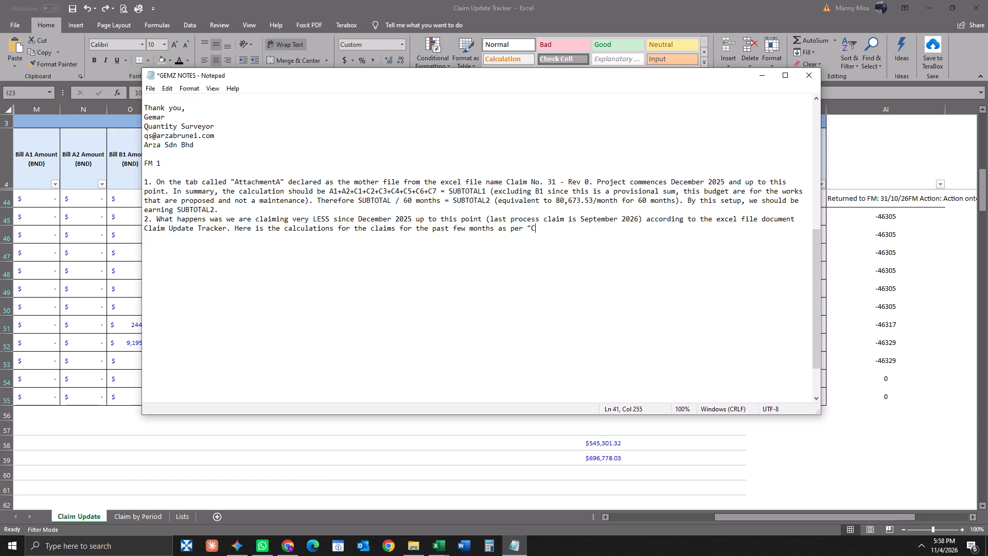
{"action": "type", "text": "laim UIp"}
{"action": "key", "text": "BackSpace"}
{"action": "key", "text": "BackSpace"}
{"action": "key", "text": "p"}
{"action": "type", "text": "date"}
Complete item 2 after "Claim Update" with: and "Claim by Period" for the very same file document.
{"action": "type", "text": "\" and \"Clabim"}
{"action": "key", "text": "BackSpace"}
{"action": "key", "text": "BackSpace"}
{"action": "key", "text": "BackSpace"}
{"action": "type", "text": "im by p"}
{"action": "key", "text": "BackSpace"}
{"action": "type", "text": "Period\""}
{"action": "key", "text": "period"}
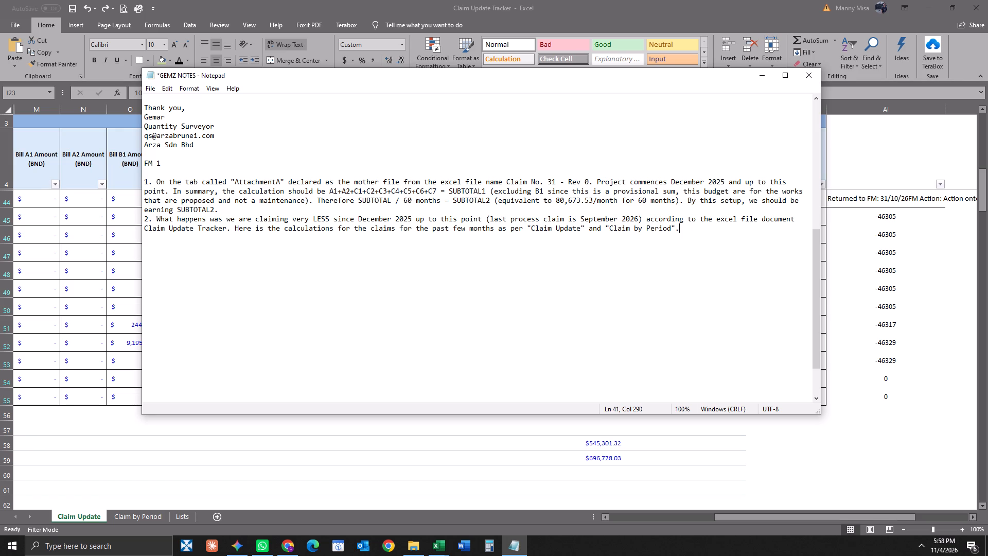
{"action": "key", "text": "BackSpace"}
{"action": "key", "text": "space"}
{"action": "type", "text": "for th"}
{"action": "type", "text": "e very same file document."}
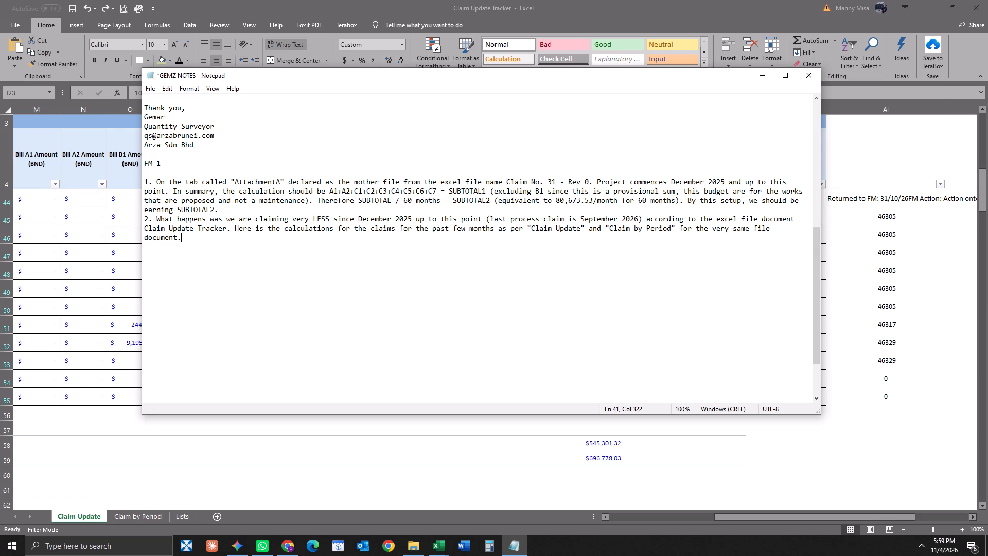
Start item 3 on a new line: "What I need to know is where are the list of items or scope of works that".
{"action": "key", "text": "Return"}
{"action": "type", "text": "3. What I need to know"}
{"action": "key", "text": "space"}
{"action": "type", "text": "is wher"}
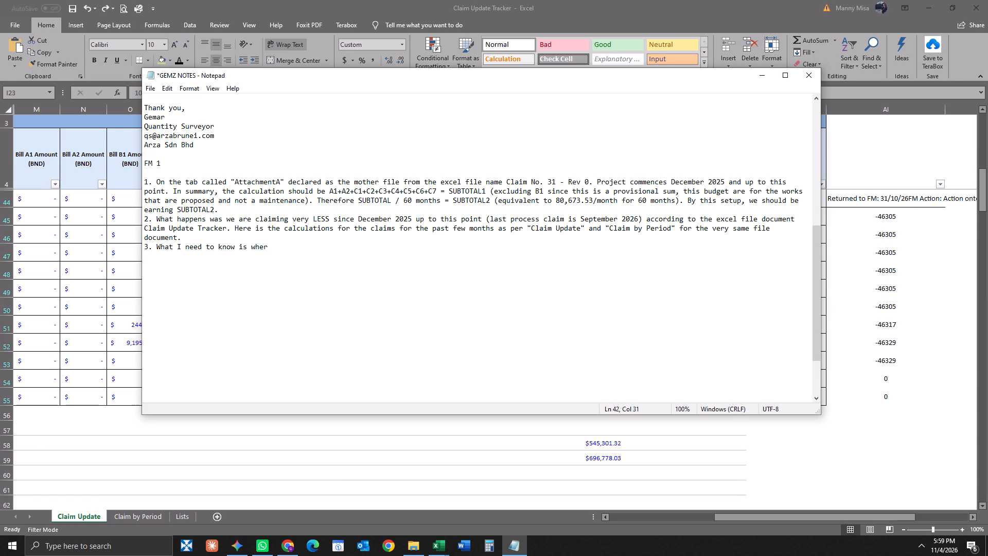
{"action": "type", "text": "e are the"}
{"action": "key", "text": "space"}
{"action": "type", "text": "items"}
{"action": "key", "text": "BackSpace"}
{"action": "key", "text": "BackSpace"}
{"action": "key", "text": "BackSpace"}
{"action": "key", "text": "BackSpace"}
{"action": "key", "text": "BackSpace"}
{"action": "type", "text": "list of items or"}
{"action": "key", "text": "space"}
{"action": "type", "text": "scope of works that"}
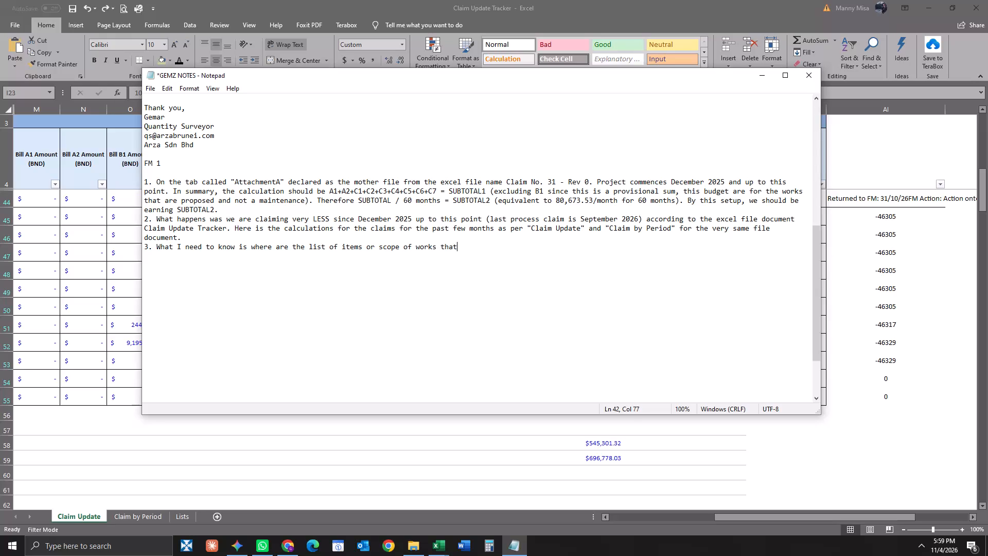
Continue item 3 with "needs our most urgent attention to" after "scope of works that".
{"action": "type", "text": "need"}
{"action": "key", "text": "BackSpace"}
{"action": "key", "text": "BackSpace"}
{"action": "key", "text": "BackSpace"}
{"action": "key", "text": "BackSpace"}
{"action": "key", "text": "space"}
{"action": "type", "text": "needs our most urgent attention to"}
{"action": "key", "text": "space"}
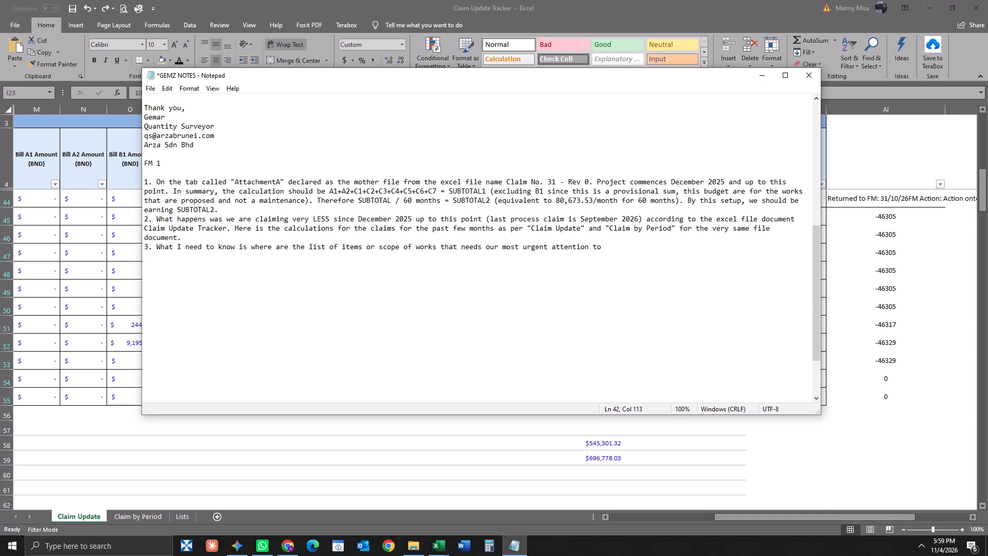
{"action": "type", "text": "update"}
{"action": "key", "text": "BackSpace"}
{"action": "key", "text": "BackSpace"}
{"action": "key", "text": "BackSpace"}
{"action": "key", "text": "BackSpace"}
{"action": "key", "text": "BackSpace"}
{"action": "key", "text": "BackSpace"}
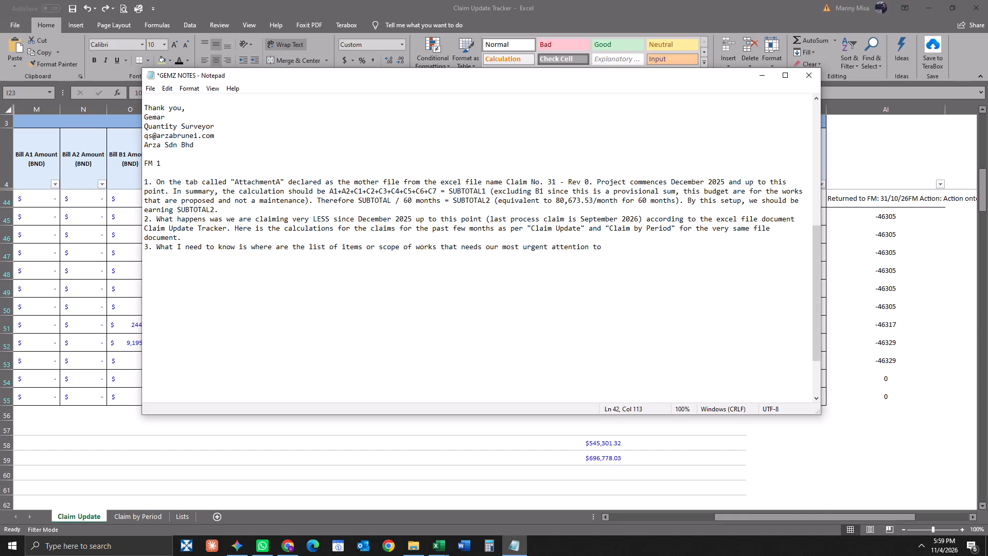
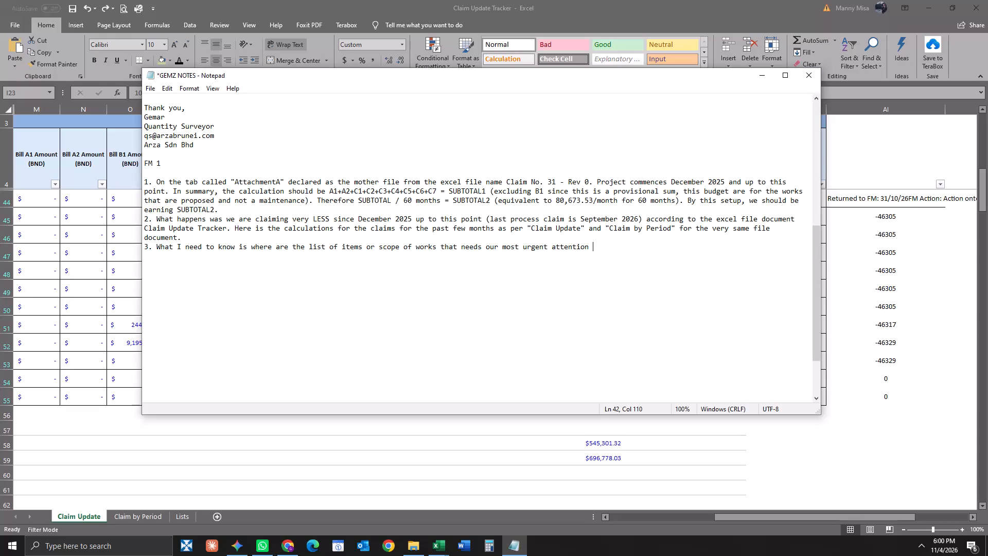
Continue item 3 after "needs our most urgent attention" with "in order for me to update".
{"action": "type", "text": "to"}
{"action": "key", "text": "BackSpace"}
{"action": "key", "text": "BackSpace"}
{"action": "type", "text": "in order fo"}
{"action": "key", "text": "space"}
{"action": "key", "text": "BackSpace"}
{"action": "type", "text": "r me to"}
{"action": "key", "text": "space"}
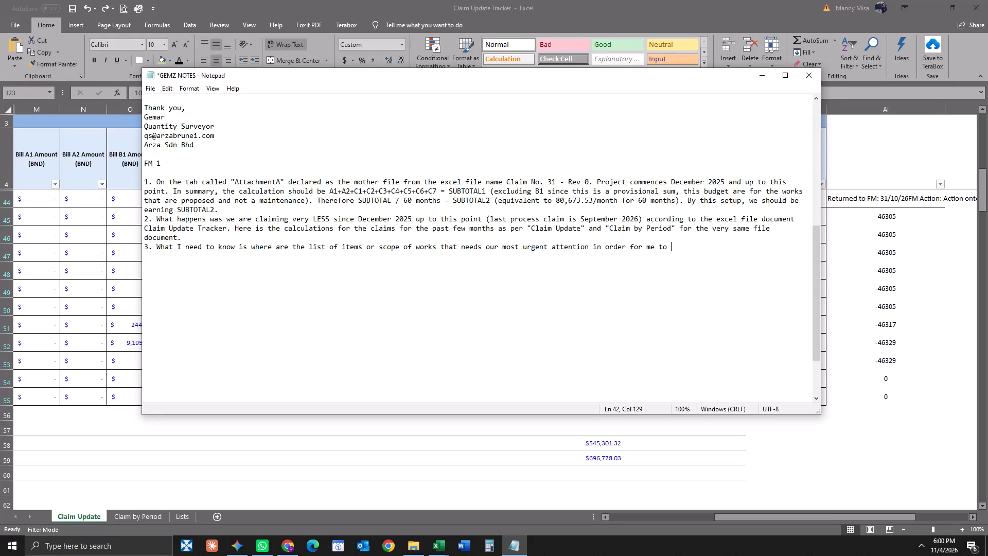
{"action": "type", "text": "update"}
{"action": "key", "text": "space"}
Complete item 3 after "in order for me to update" with "and claim our claims that could be already past due.".
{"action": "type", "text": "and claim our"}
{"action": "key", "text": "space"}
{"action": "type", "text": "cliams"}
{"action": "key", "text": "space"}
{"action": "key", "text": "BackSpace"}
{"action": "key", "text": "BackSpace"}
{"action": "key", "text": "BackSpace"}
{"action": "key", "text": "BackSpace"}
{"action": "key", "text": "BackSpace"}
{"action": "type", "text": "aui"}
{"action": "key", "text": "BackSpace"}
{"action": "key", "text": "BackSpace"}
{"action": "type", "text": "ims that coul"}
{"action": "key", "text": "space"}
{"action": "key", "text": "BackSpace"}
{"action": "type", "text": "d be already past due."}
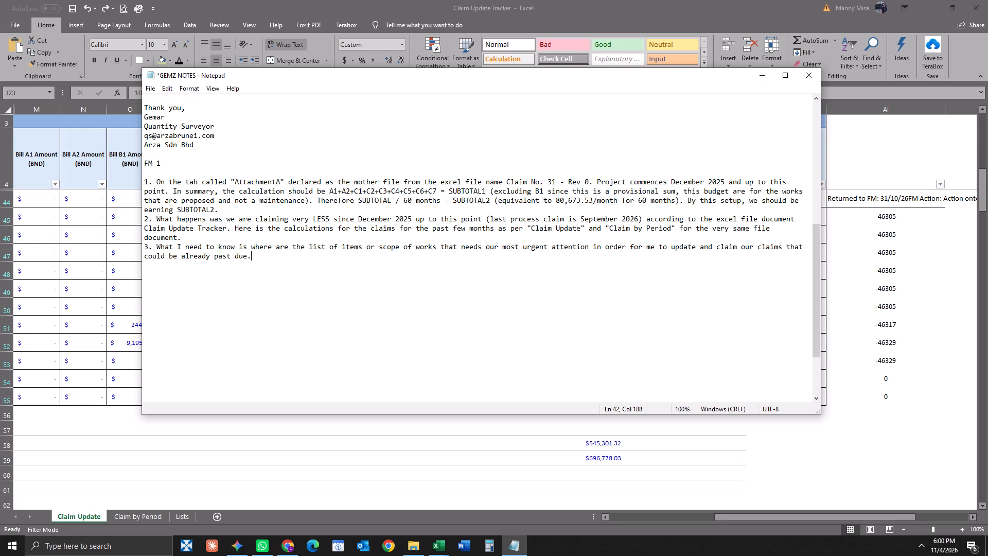
Start item 4 on a new line: "The document is prepared by our Facility manager, I am here to do a counter check, and see if we".
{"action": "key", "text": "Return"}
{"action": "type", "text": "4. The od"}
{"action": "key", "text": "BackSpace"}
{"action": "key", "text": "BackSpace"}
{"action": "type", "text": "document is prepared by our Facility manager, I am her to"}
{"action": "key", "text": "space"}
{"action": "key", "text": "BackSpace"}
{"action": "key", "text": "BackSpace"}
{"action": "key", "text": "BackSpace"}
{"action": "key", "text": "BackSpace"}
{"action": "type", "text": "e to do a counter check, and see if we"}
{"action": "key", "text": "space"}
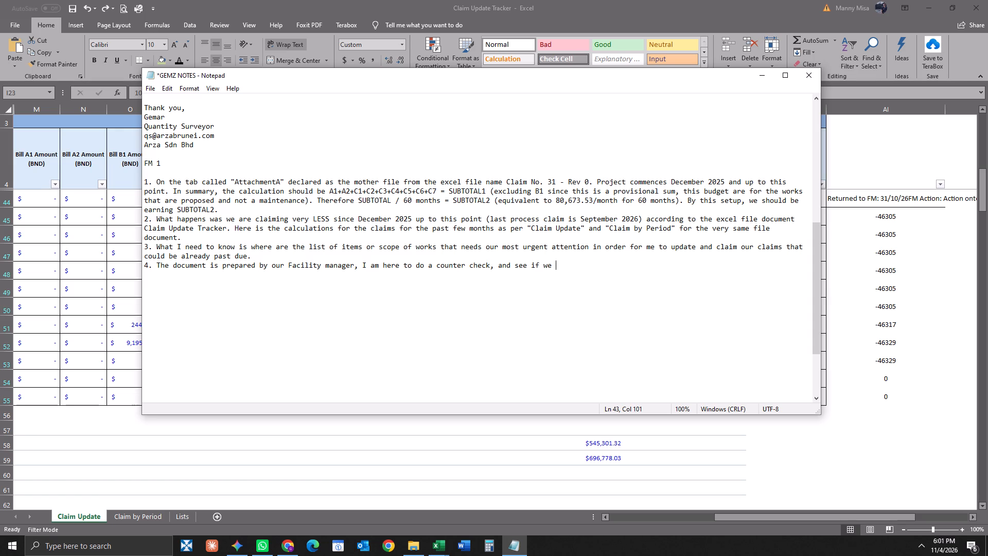
Complete item 4 after "and see if we" with "could improve the collection process of the said claims.".
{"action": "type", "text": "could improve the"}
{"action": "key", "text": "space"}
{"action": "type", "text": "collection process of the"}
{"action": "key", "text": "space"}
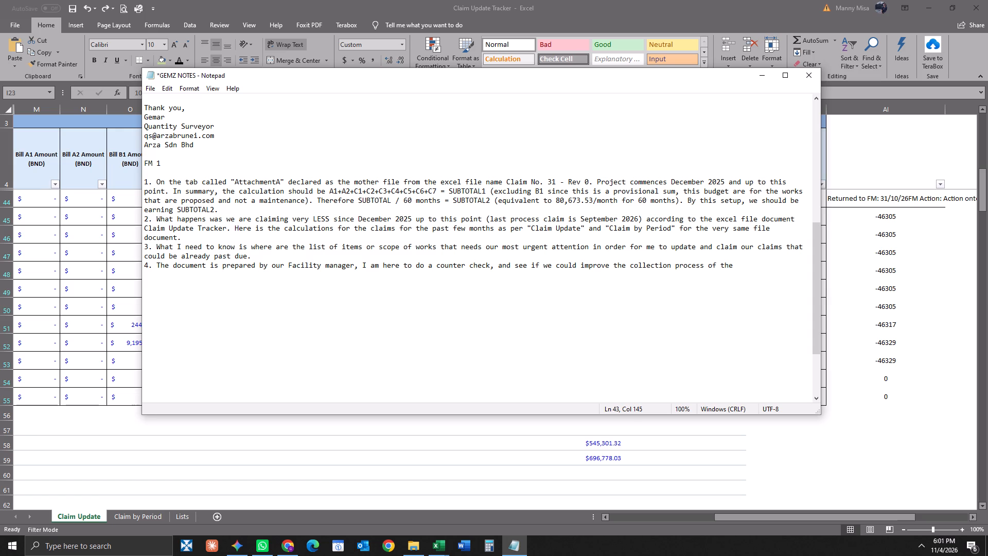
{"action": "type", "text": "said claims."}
Start item 5 on a new line with "I need YOU to", with YOU in capitals.
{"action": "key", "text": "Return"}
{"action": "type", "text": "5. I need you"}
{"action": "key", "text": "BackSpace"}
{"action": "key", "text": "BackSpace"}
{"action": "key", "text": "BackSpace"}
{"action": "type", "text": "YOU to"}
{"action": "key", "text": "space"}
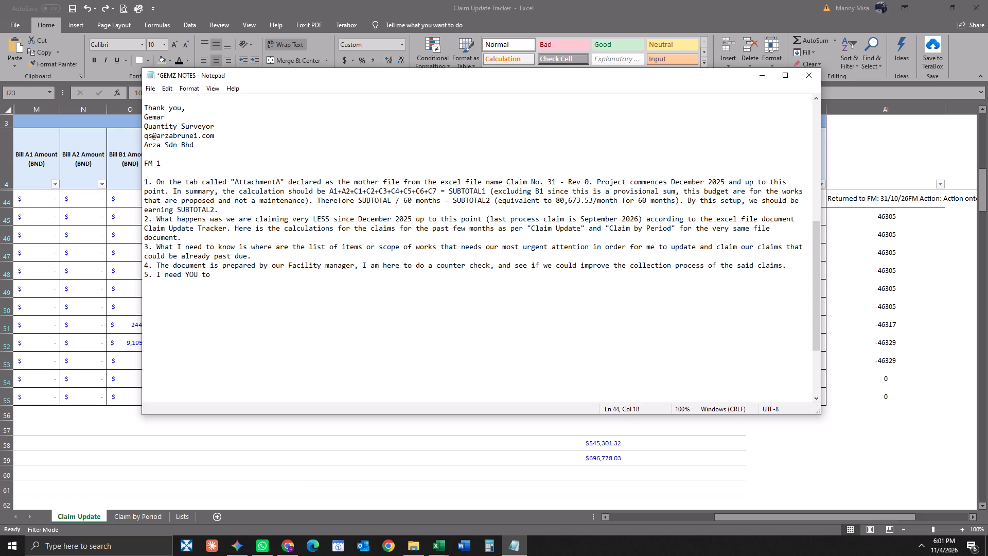
Continue item 5 after "I need YOU to" with "help me identify".
{"action": "type", "text": "help me di"}
{"action": "key", "text": "BackSpace"}
{"action": "key", "text": "BackSpace"}
{"action": "type", "text": "idnetify"}
{"action": "key", "text": "BackSpace"}
{"action": "key", "text": "BackSpace"}
{"action": "key", "text": "BackSpace"}
{"action": "key", "text": "BackSpace"}
{"action": "key", "text": "BackSpace"}
{"action": "type", "text": "en"}
{"action": "key", "text": "BackSpace"}
{"action": "key", "text": "BackSpace"}
{"action": "key", "text": "BackSpace"}
{"action": "type", "text": "entify"}
{"action": "key", "text": "space"}
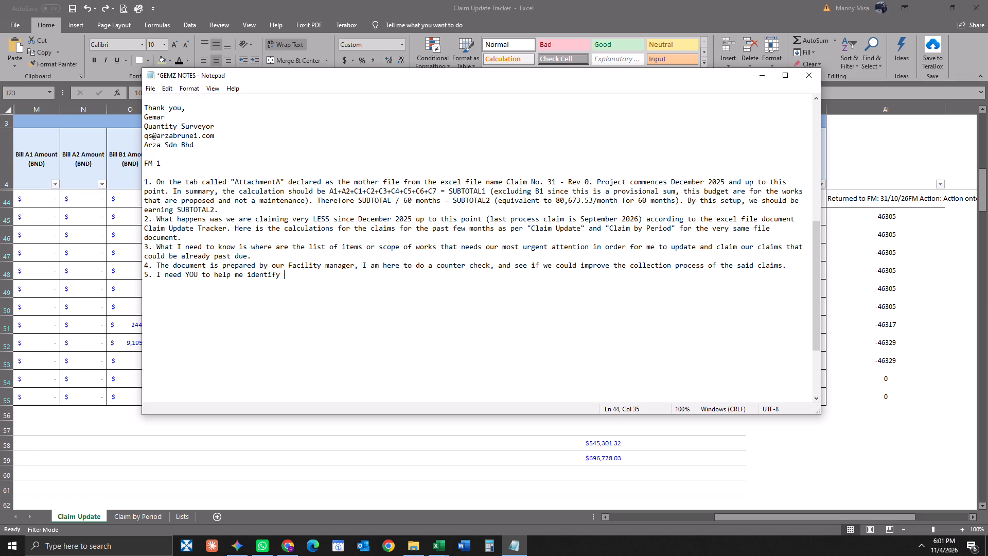
Continue item 5 with "what are the things or list of scope of works that need to be address in order claim them.".
{"action": "type", "text": "what are the things"}
{"action": "key", "text": "space"}
{"action": "type", "text": "or list of scope of works"}
{"action": "key", "text": "space"}
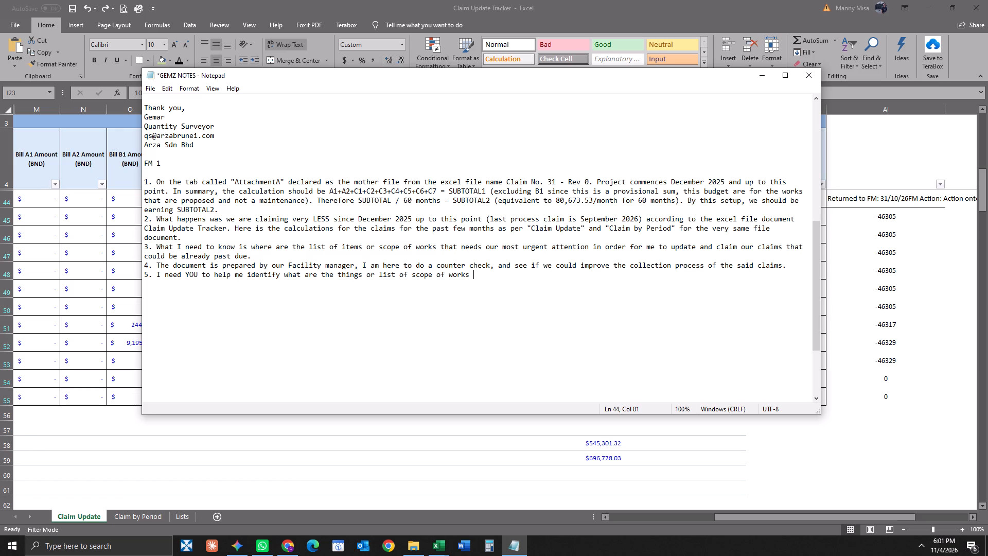
{"action": "type", "text": "that nee"}
{"action": "type", "text": "d to be"}
{"action": "key", "text": "space"}
{"action": "type", "text": "addres"}
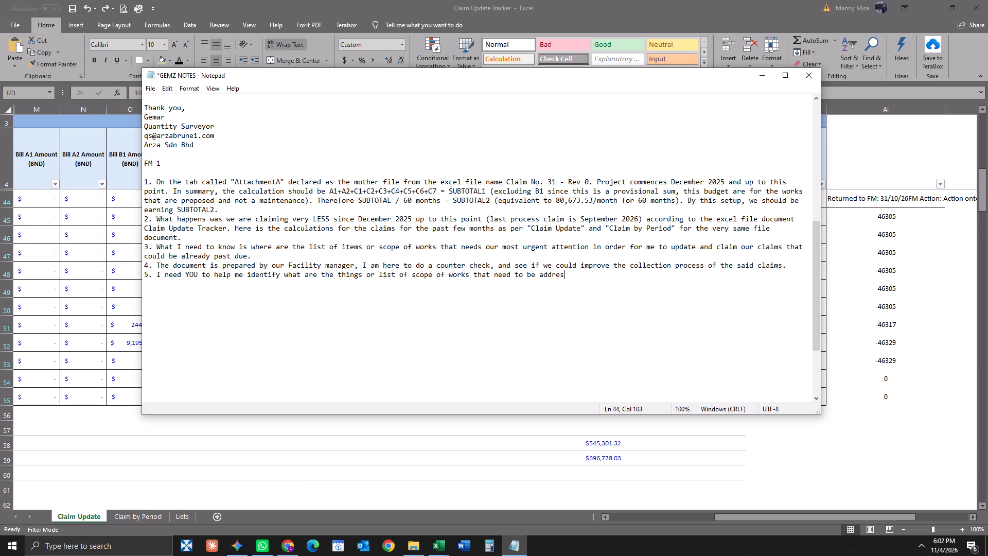
{"action": "key", "text": "s"}
{"action": "key", "text": "space"}
{"action": "type", "text": "in order"}
{"action": "key", "text": "space"}
{"action": "type", "text": "claim them. Lok"}
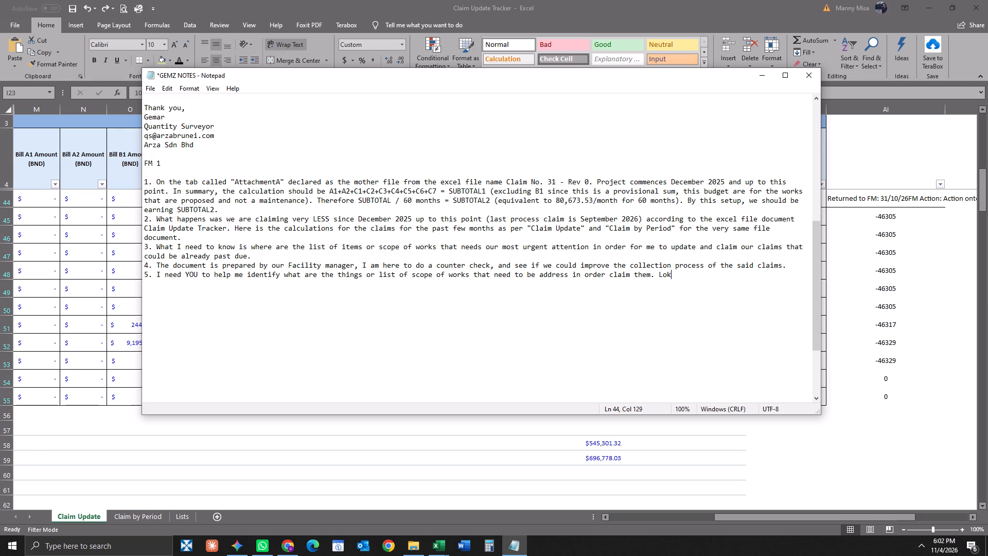
Add the sentence "Look into the documents that I uploaded." to item 5.
{"action": "key", "text": "BackSpace"}
{"action": "key", "text": "BackSpace"}
{"action": "type", "text": "ook int othe"}
{"action": "key", "text": "space"}
{"action": "key", "text": "BackSpace"}
{"action": "key", "text": "BackSpace"}
{"action": "key", "text": "BackSpace"}
{"action": "key", "text": "BackSpace"}
{"action": "key", "text": "BackSpace"}
{"action": "key", "text": "BackSpace"}
{"action": "type", "text": "o the dou"}
{"action": "key", "text": "BackSpace"}
{"action": "type", "text": "cuments that I uploaded."}
{"action": "key", "text": "space"}
Begin another sentence in item 5 with "Find any cracks or".
{"action": "type", "text": "Find any"}
{"action": "key", "text": "space"}
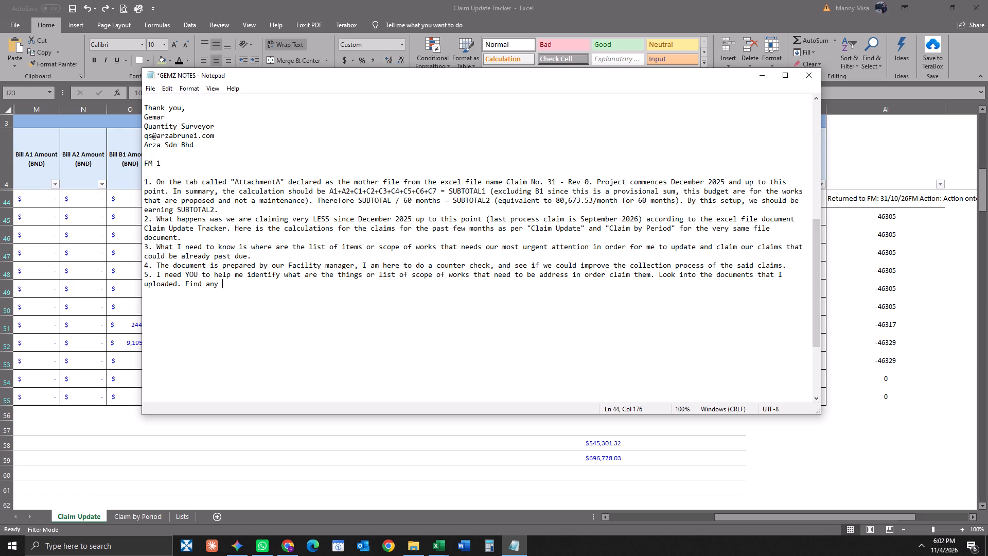
{"action": "type", "text": "cracks or"}
{"action": "key", "text": "space"}
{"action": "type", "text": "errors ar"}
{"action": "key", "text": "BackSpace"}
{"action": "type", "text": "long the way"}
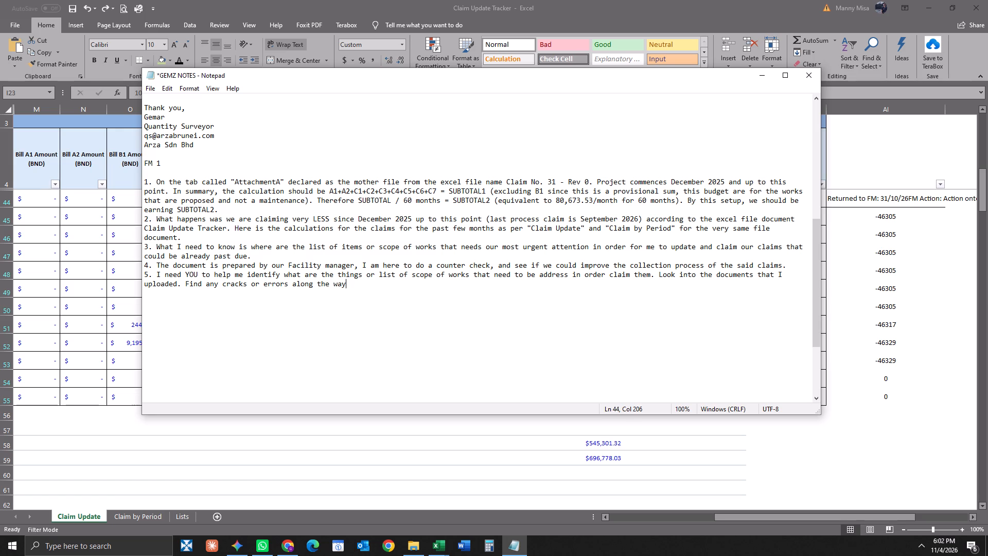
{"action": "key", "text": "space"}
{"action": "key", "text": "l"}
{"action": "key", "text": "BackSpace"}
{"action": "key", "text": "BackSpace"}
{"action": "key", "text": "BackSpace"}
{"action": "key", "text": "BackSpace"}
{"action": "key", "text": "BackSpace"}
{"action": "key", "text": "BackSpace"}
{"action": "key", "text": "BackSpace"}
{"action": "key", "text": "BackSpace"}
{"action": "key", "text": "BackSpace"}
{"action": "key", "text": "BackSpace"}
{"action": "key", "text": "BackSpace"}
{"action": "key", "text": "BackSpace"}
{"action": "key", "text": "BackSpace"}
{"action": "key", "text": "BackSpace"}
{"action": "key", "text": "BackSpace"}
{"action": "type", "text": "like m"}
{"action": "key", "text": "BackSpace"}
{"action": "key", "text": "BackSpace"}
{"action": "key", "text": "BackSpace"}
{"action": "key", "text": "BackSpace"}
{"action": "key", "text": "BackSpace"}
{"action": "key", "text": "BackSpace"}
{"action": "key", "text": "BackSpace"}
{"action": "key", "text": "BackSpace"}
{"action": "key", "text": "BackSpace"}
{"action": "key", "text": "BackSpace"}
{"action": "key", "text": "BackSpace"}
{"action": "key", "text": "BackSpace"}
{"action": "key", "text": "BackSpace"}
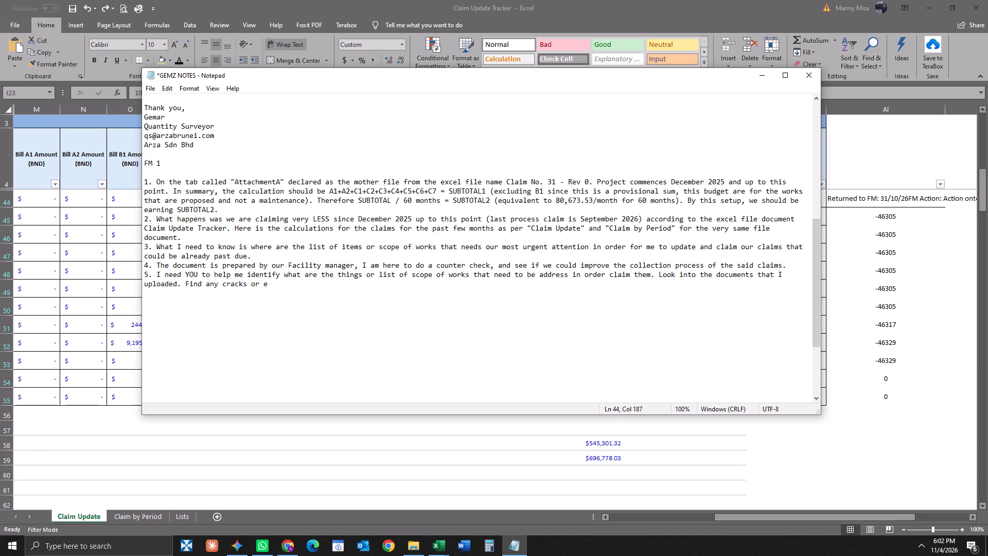
Continue item 5 after "Find any cracks or" with "arithmetic errors that might be the reason or factor".
{"action": "type", "text": "arithmeti"}
{"action": "key", "text": "c"}
{"action": "key", "text": "space"}
{"action": "type", "text": "errors"}
{"action": "key", "text": "space"}
{"action": "type", "text": "that might be the"}
{"action": "key", "text": "space"}
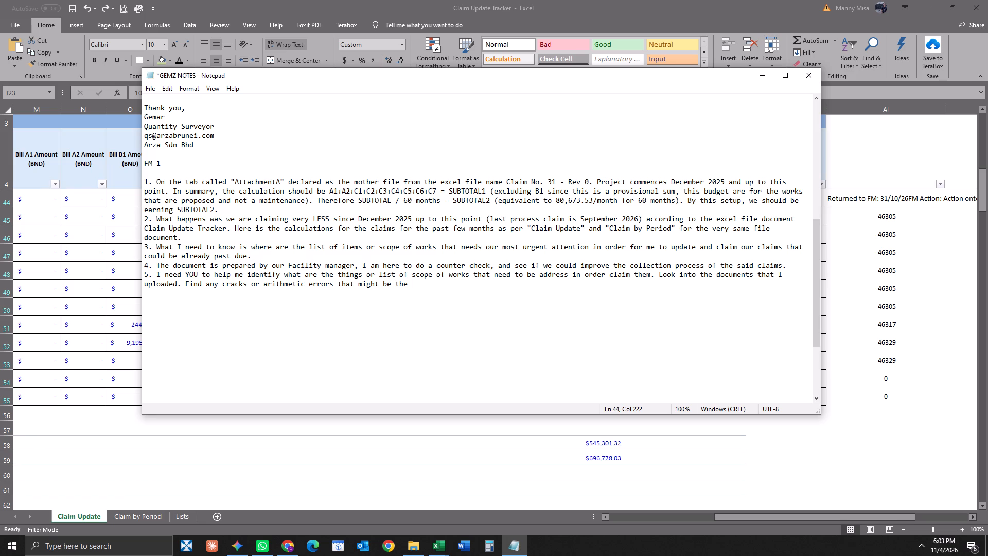
{"action": "type", "text": "reason or factor"}
{"action": "key", "text": "space"}
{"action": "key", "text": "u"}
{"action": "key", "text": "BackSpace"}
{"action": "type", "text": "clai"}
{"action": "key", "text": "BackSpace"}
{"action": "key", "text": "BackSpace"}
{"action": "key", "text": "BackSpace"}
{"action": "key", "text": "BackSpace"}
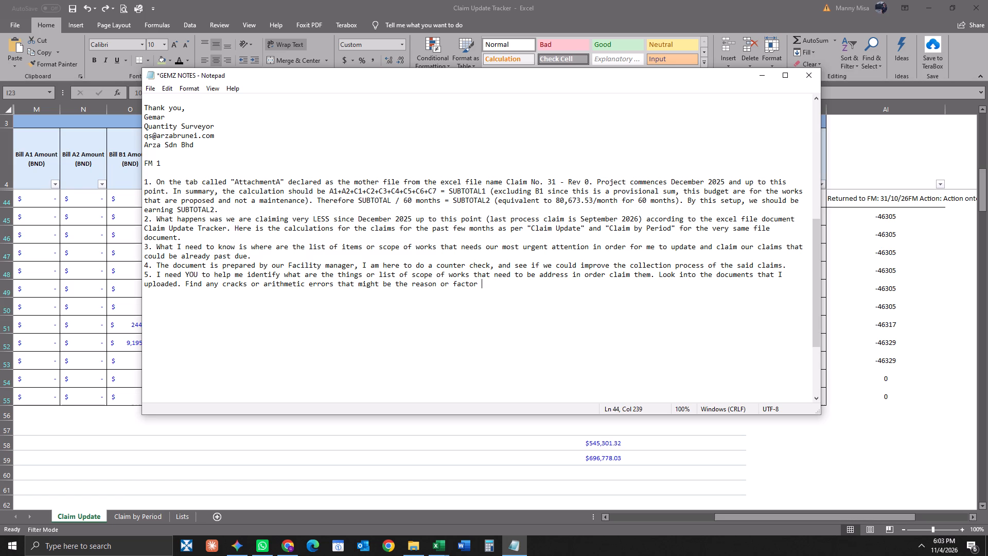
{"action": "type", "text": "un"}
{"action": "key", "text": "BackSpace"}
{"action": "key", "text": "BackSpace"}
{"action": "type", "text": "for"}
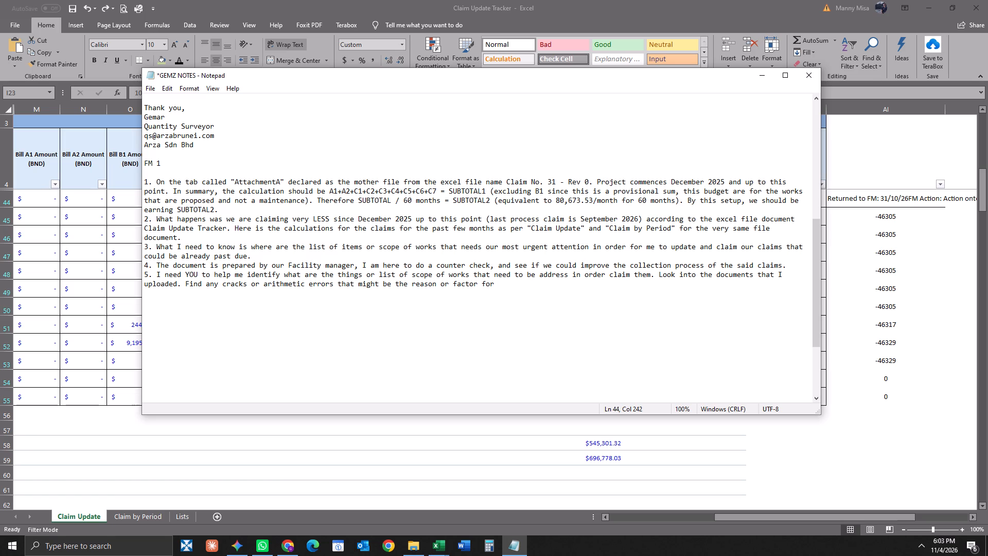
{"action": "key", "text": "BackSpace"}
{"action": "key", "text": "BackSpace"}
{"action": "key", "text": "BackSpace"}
Finish item 5's last sentence with "that our claims were reduced.".
{"action": "type", "text": "that"}
{"action": "key", "text": "space"}
{"action": "type", "text": "our cliams"}
{"action": "key", "text": "space"}
{"action": "key", "text": "BackSpace"}
{"action": "key", "text": "BackSpace"}
{"action": "key", "text": "BackSpace"}
{"action": "key", "text": "BackSpace"}
{"action": "key", "text": "BackSpace"}
{"action": "type", "text": "aims were reduced."}
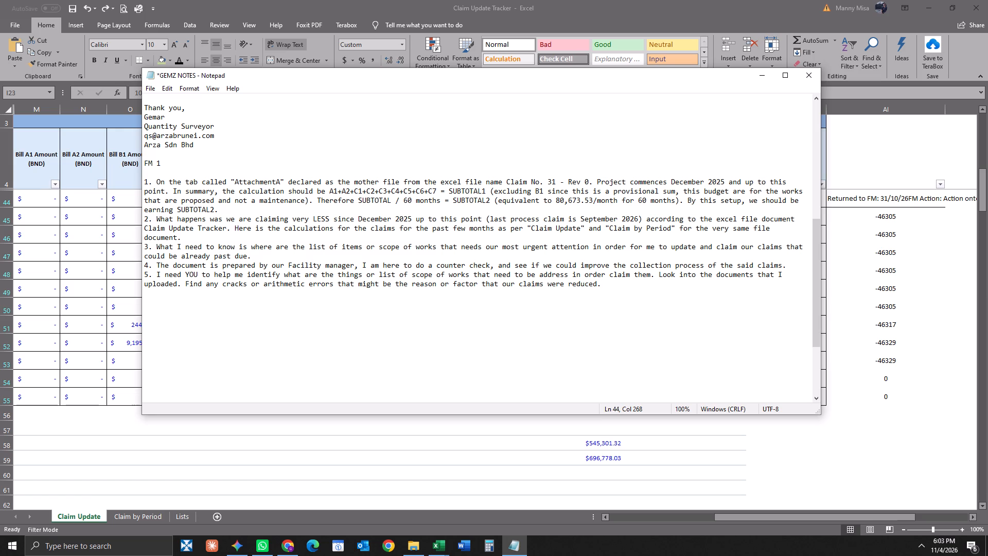
{"action": "left_click", "coordinate": [220, 170]}
{"action": "left_click_drag", "start_coordinate": [619, 288], "coordinate": [278, 231]}
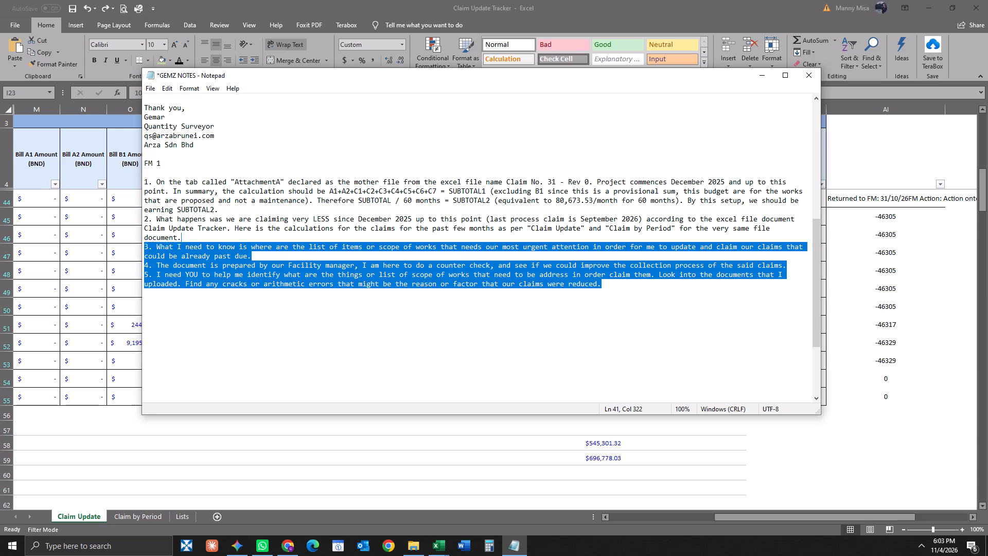